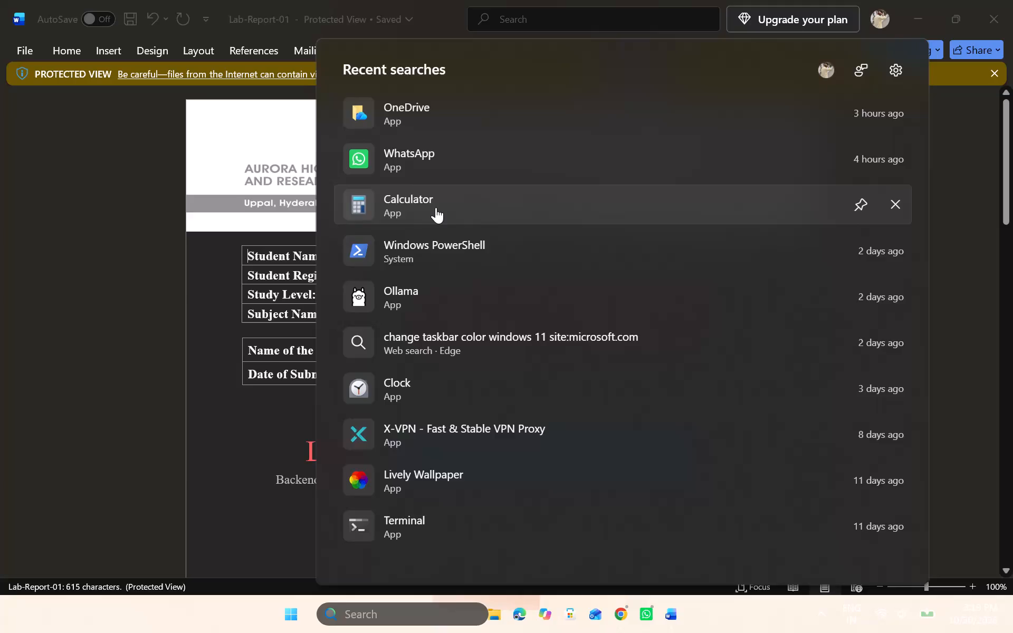
Find Spotify through the system search and open it.
{"action": "type", "text": "spo"}
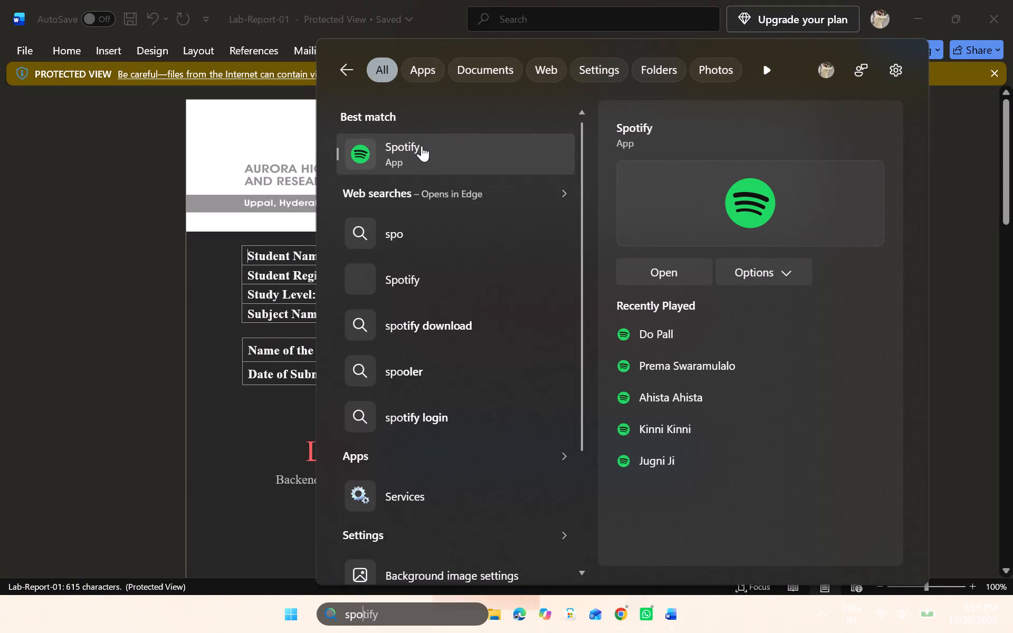
{"action": "left_click", "coordinate": [421, 140]}
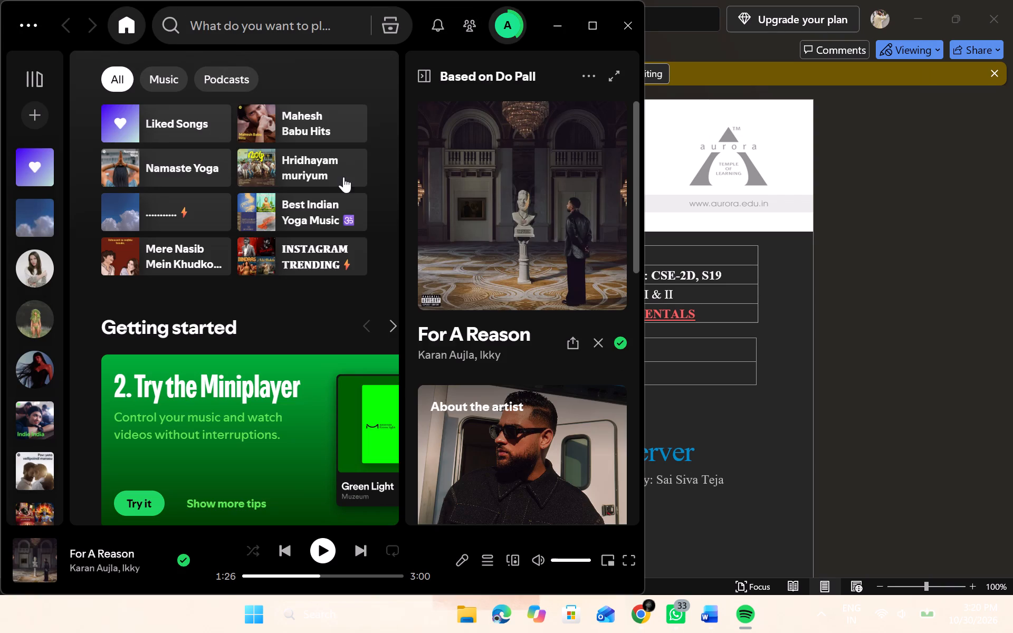
Search Spotify for "aflaa", play the song Alfaaz by Hamza Malik and Zain Zohaib, and minimize the player.
{"action": "left_click", "coordinate": [243, 25]}
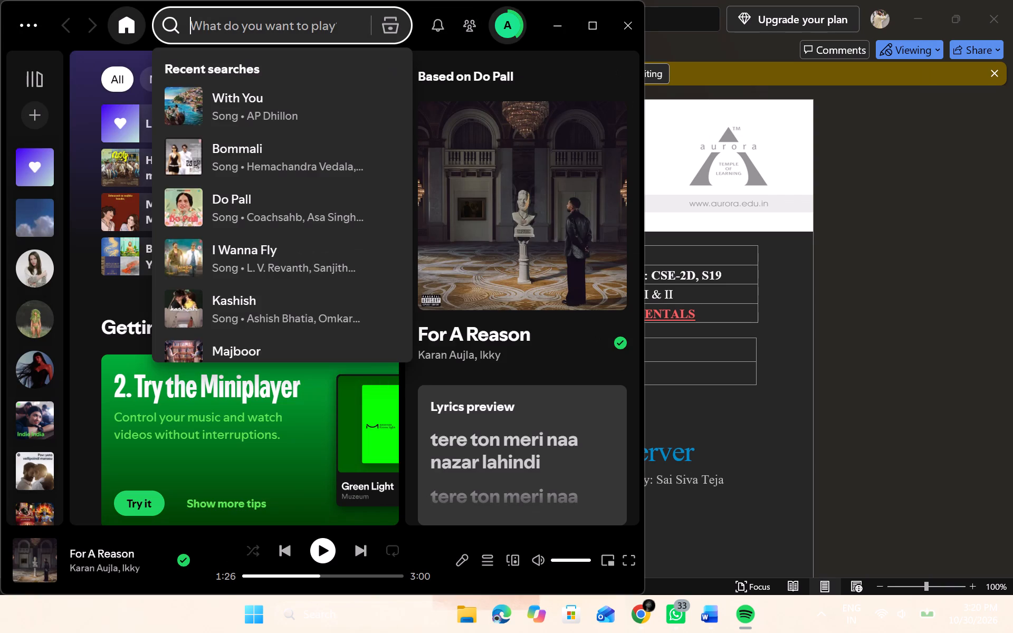
{"action": "scroll", "coordinate": [249, 161], "scroll_direction": "down", "scroll_amount": 2}
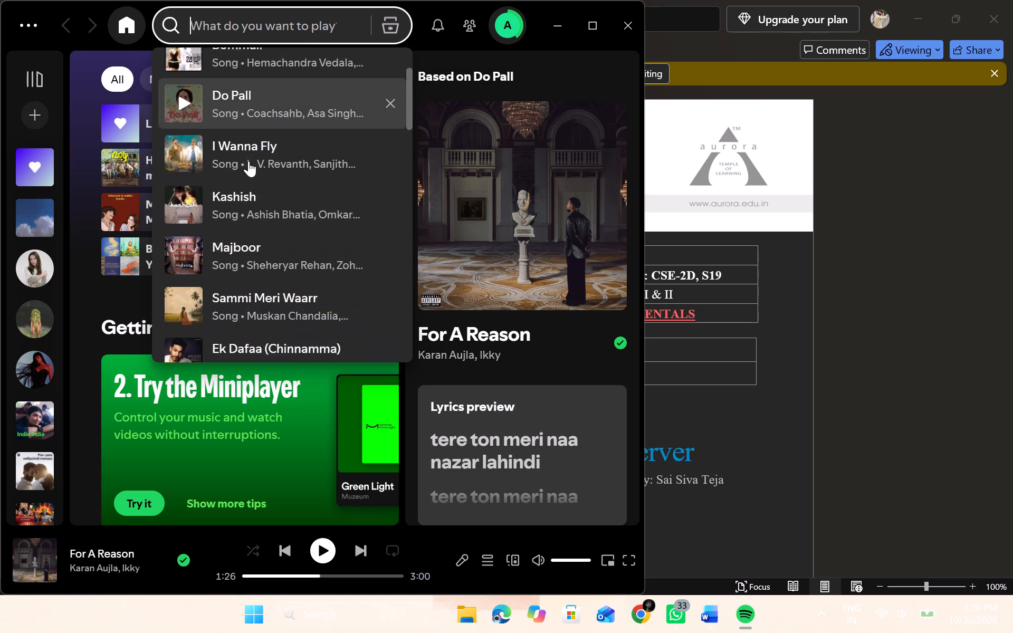
{"action": "scroll", "coordinate": [249, 161], "scroll_direction": "down", "scroll_amount": 1}
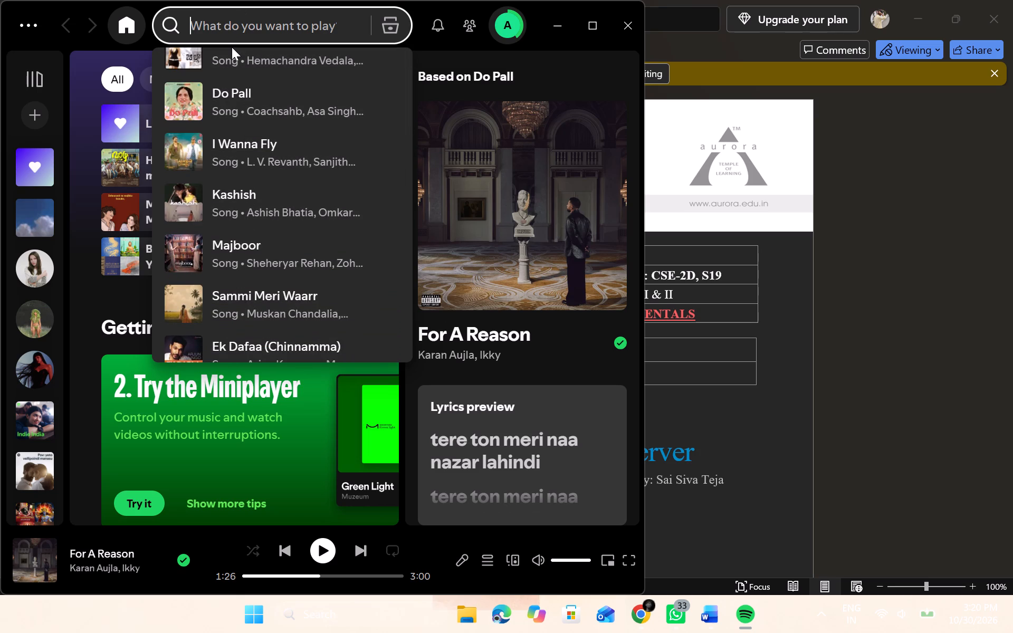
{"action": "type", "text": "afl"}
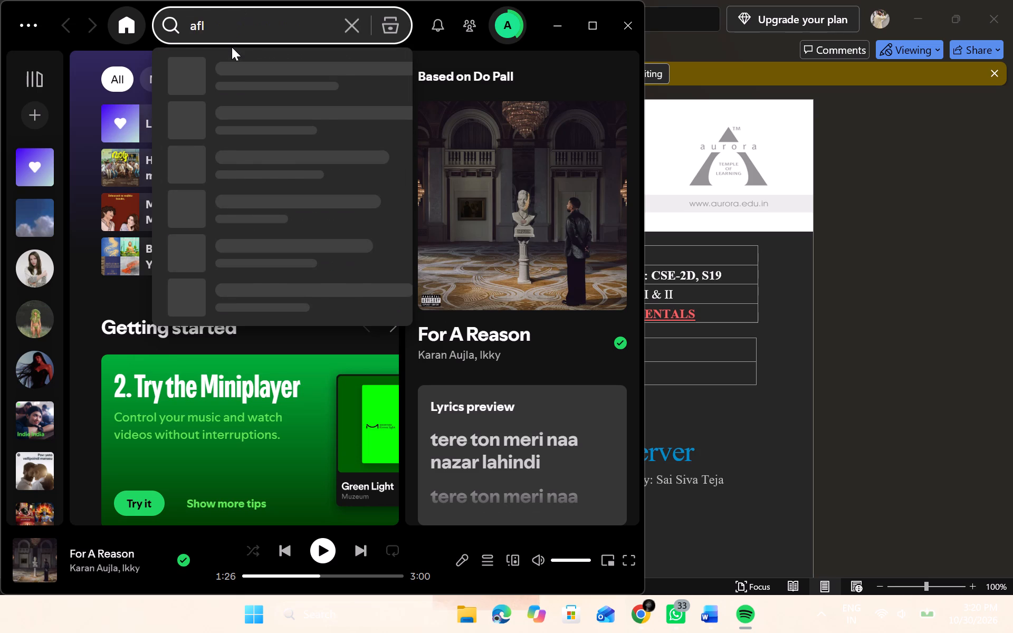
{"action": "type", "text": "aa"}
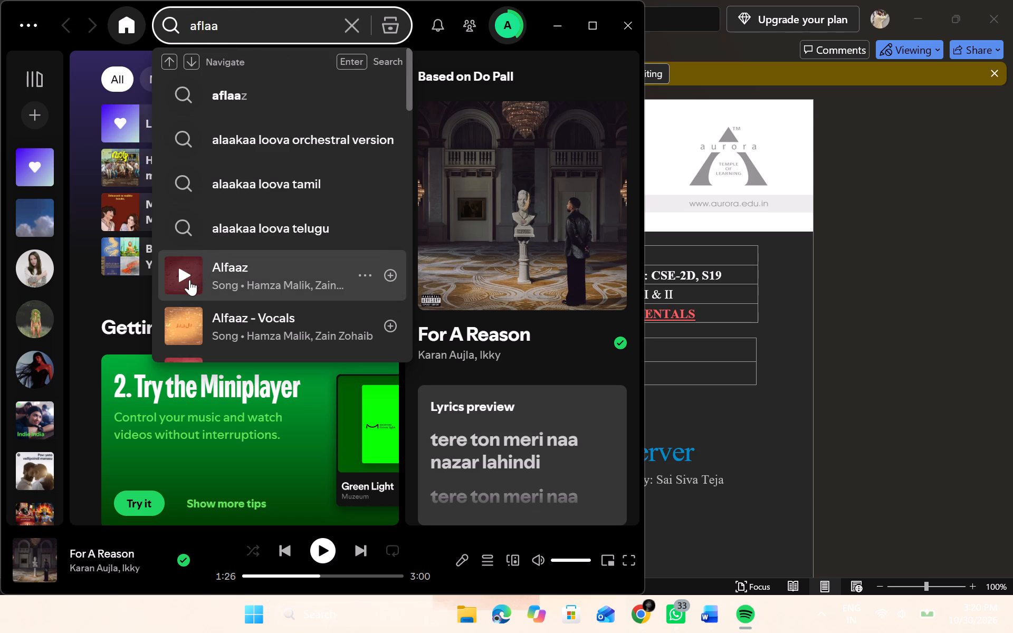
{"action": "left_click", "coordinate": [192, 278]}
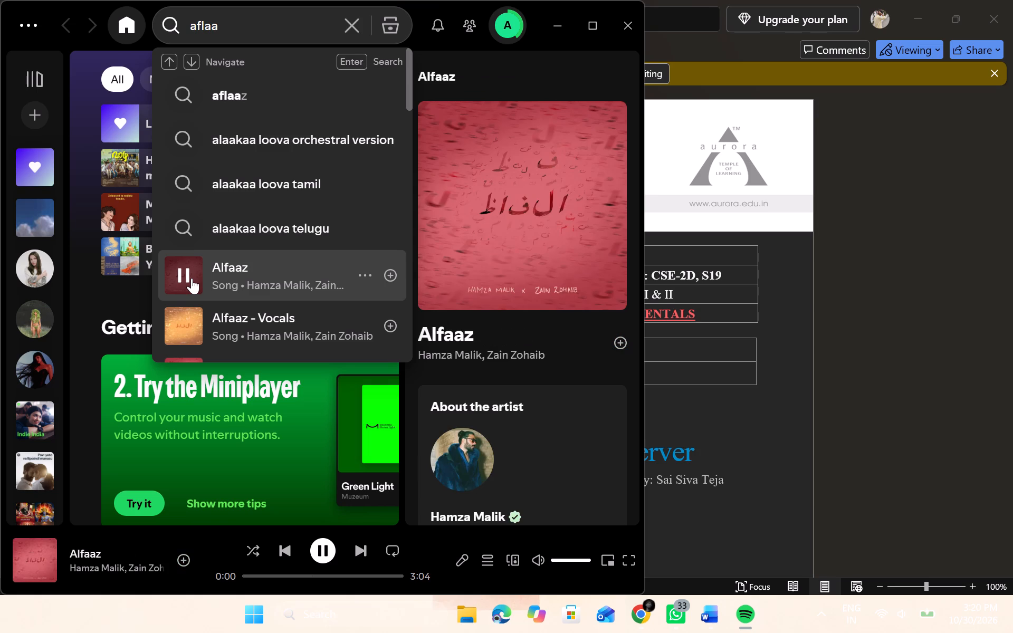
{"action": "left_click", "coordinate": [541, 24]}
Look through both pages of the Lab-Report-01 document in Word, including its links and available paths, and return to the start.
{"action": "scroll", "coordinate": [586, 424], "scroll_direction": "down", "scroll_amount": 6}
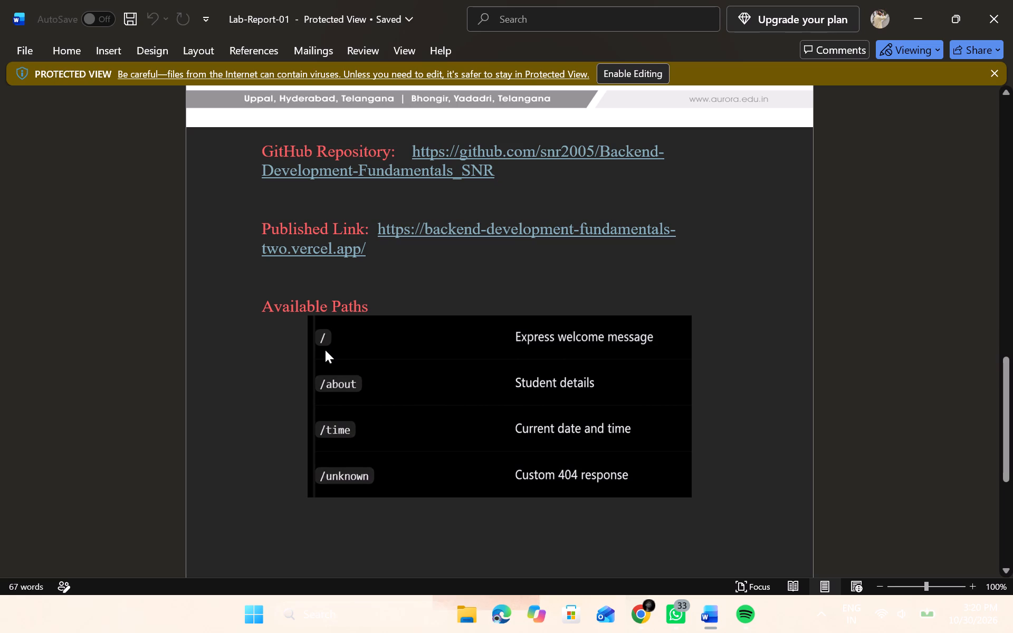
{"action": "scroll", "coordinate": [689, 321], "scroll_direction": "left", "scroll_amount": 1}
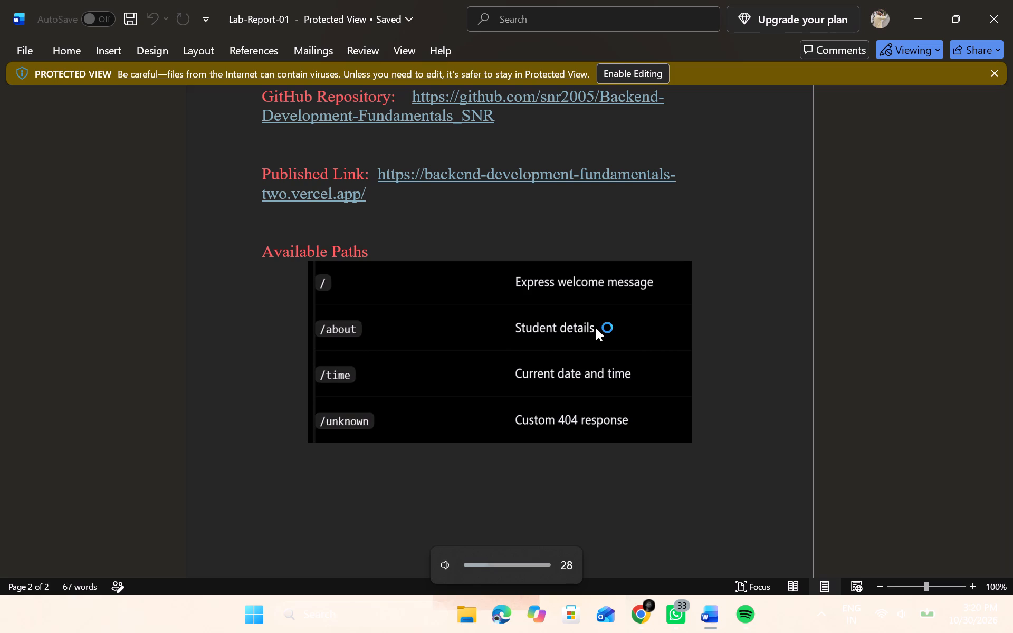
{"action": "scroll", "coordinate": [576, 272], "scroll_direction": "up", "scroll_amount": 5}
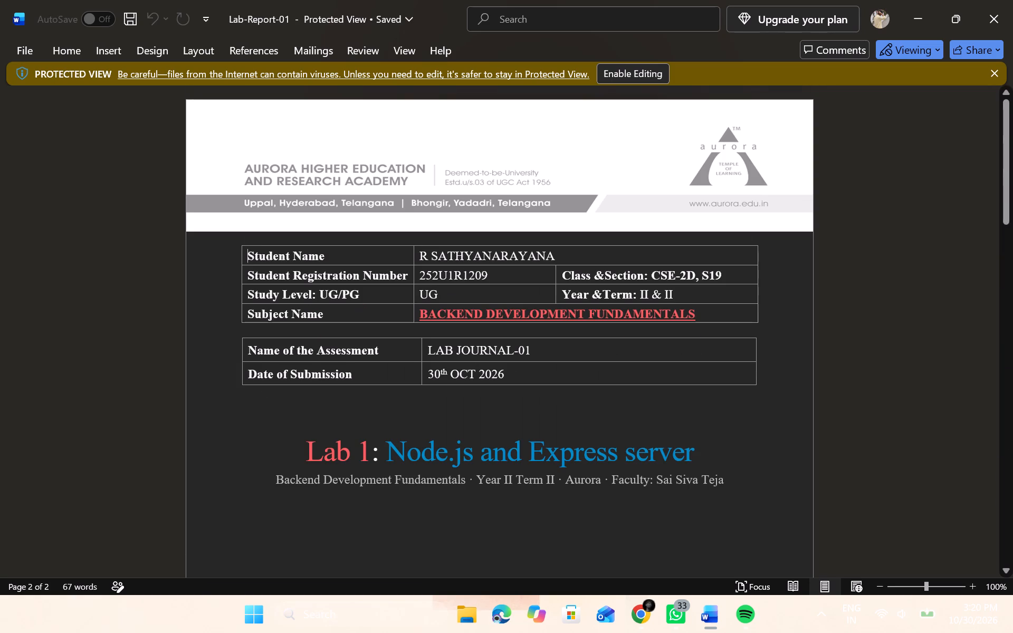
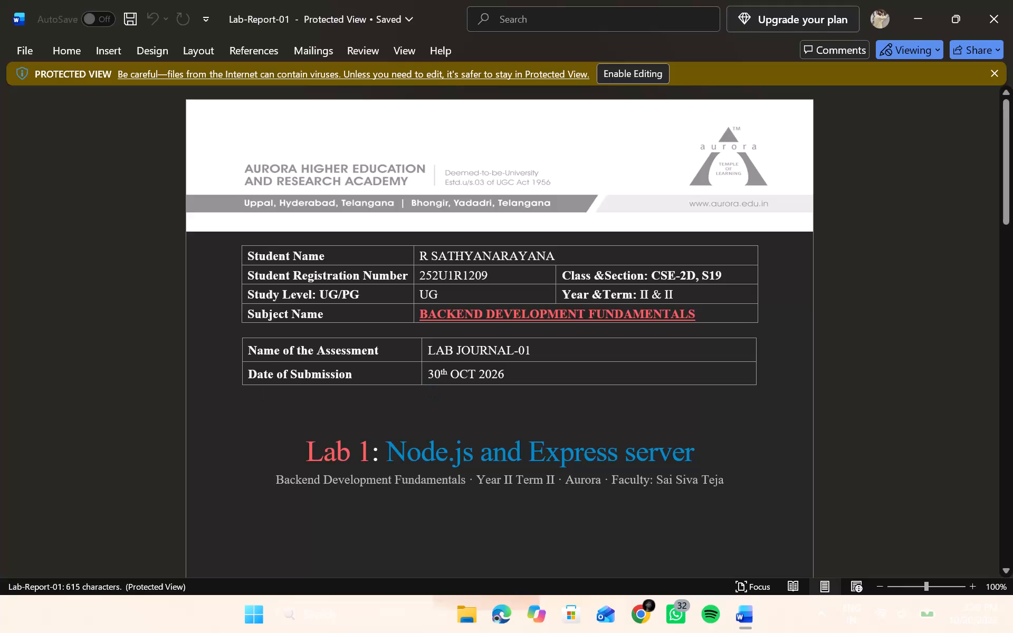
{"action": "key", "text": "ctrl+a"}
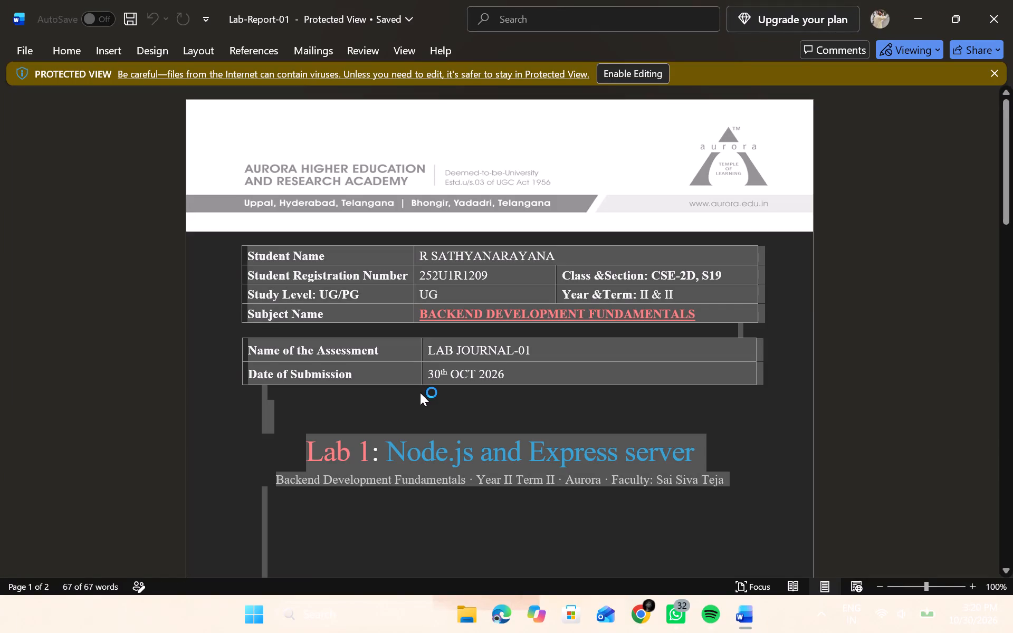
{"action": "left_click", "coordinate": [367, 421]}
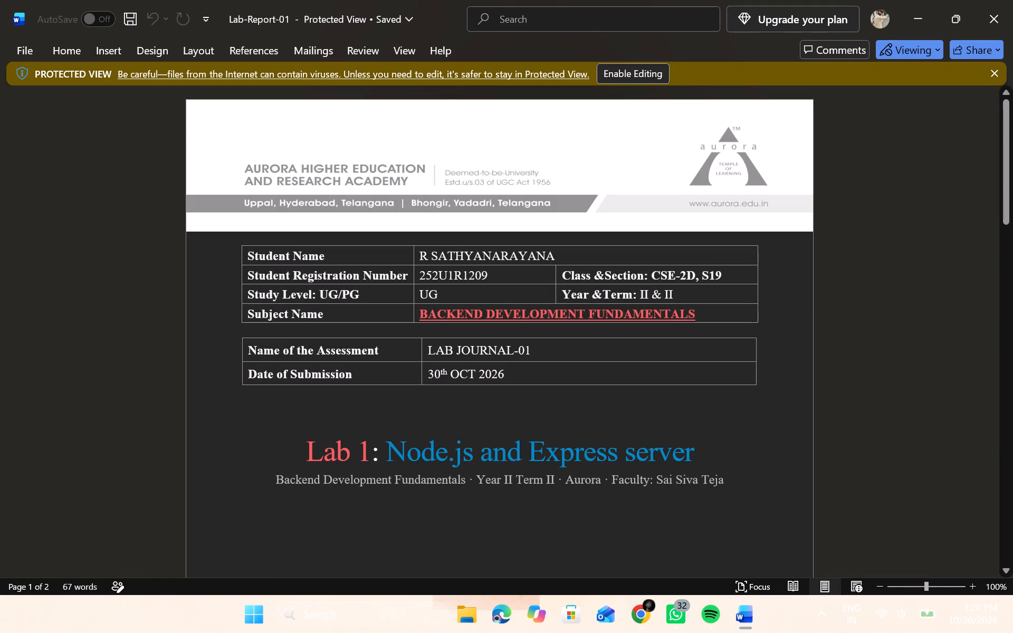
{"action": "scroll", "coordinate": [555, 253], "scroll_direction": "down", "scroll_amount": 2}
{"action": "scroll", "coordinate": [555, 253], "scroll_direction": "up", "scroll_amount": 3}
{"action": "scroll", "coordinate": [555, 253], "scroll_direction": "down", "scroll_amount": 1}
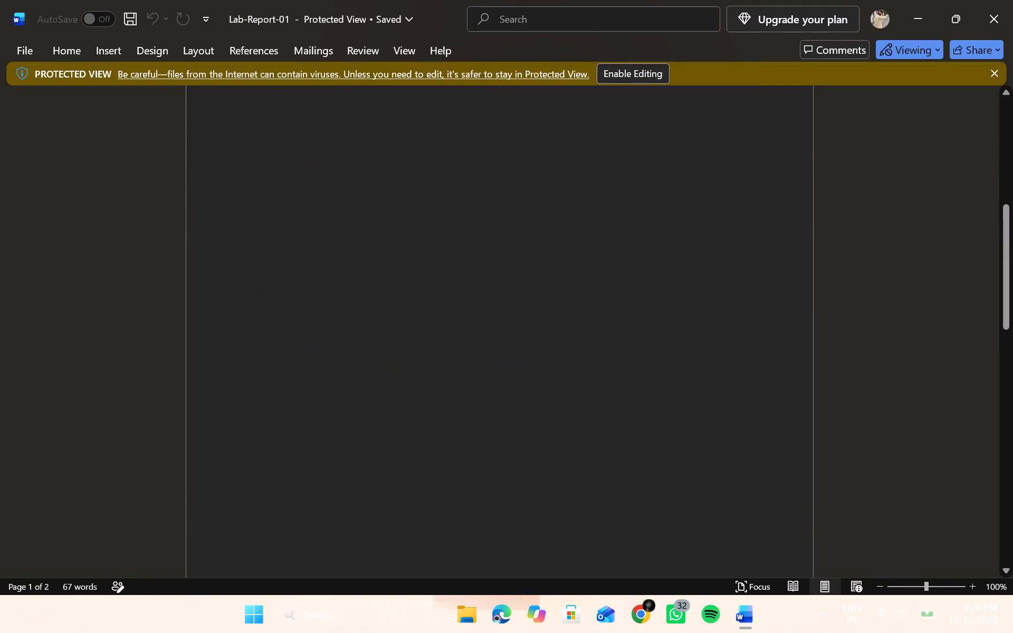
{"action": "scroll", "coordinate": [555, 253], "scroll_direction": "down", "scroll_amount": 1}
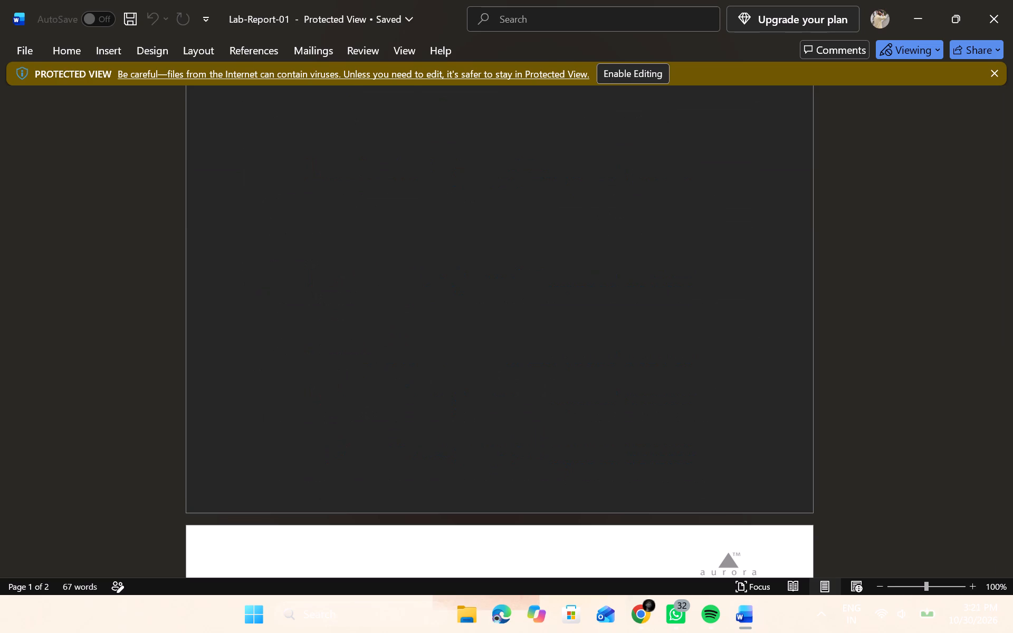
Switch to Chrome, go to GitHub, and open the signed-in account's repositories list.
{"action": "left_click", "coordinate": [643, 604]}
{"action": "left_click", "coordinate": [643, 604]}
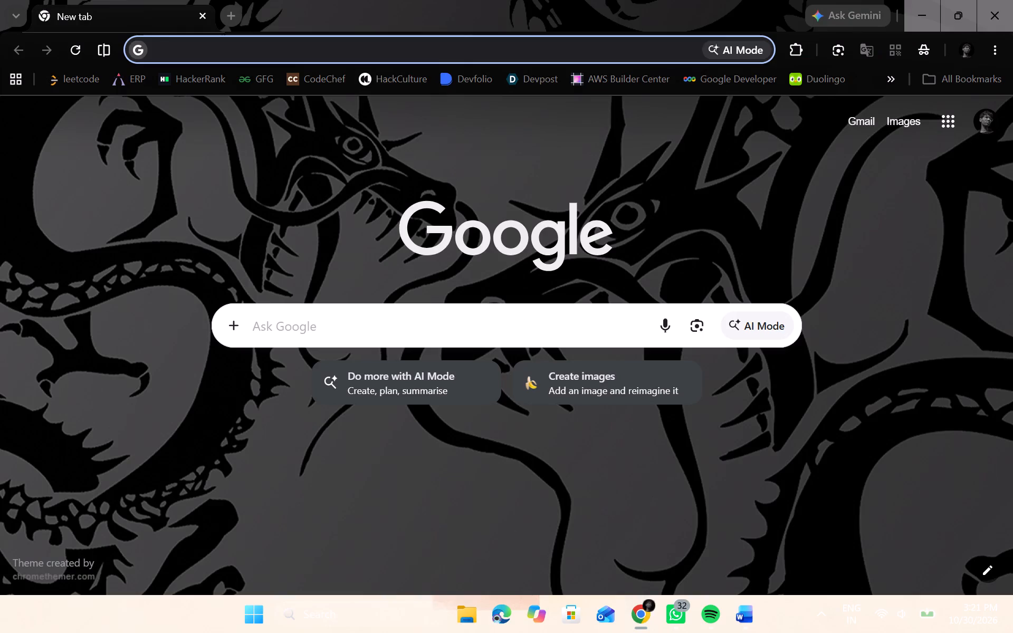
{"action": "type", "text": "github"}
{"action": "key", "text": "Return"}
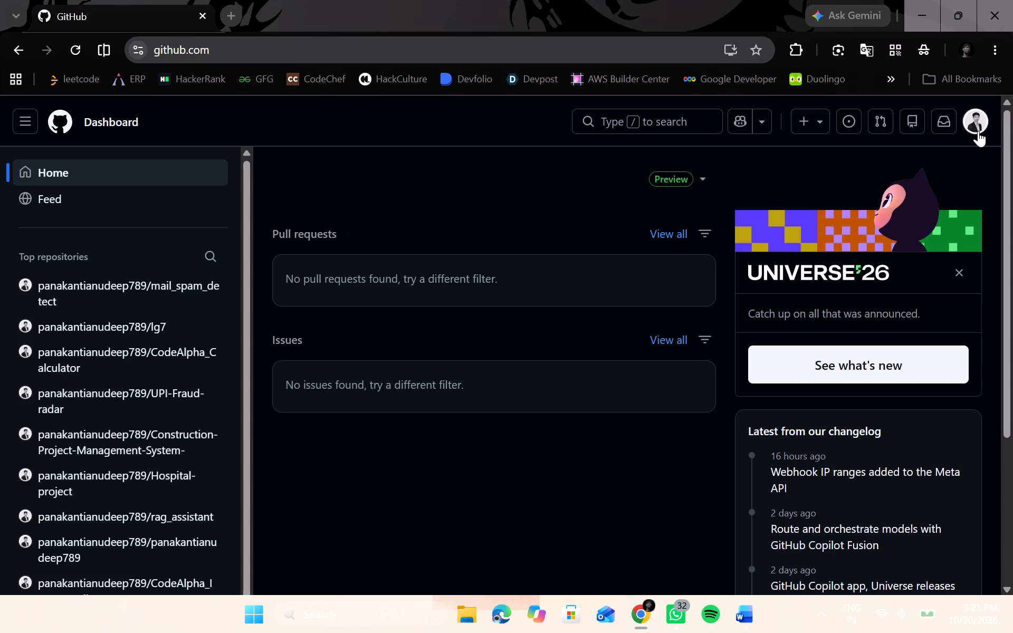
{"action": "left_click", "coordinate": [978, 131]}
{"action": "left_click", "coordinate": [984, 112]}
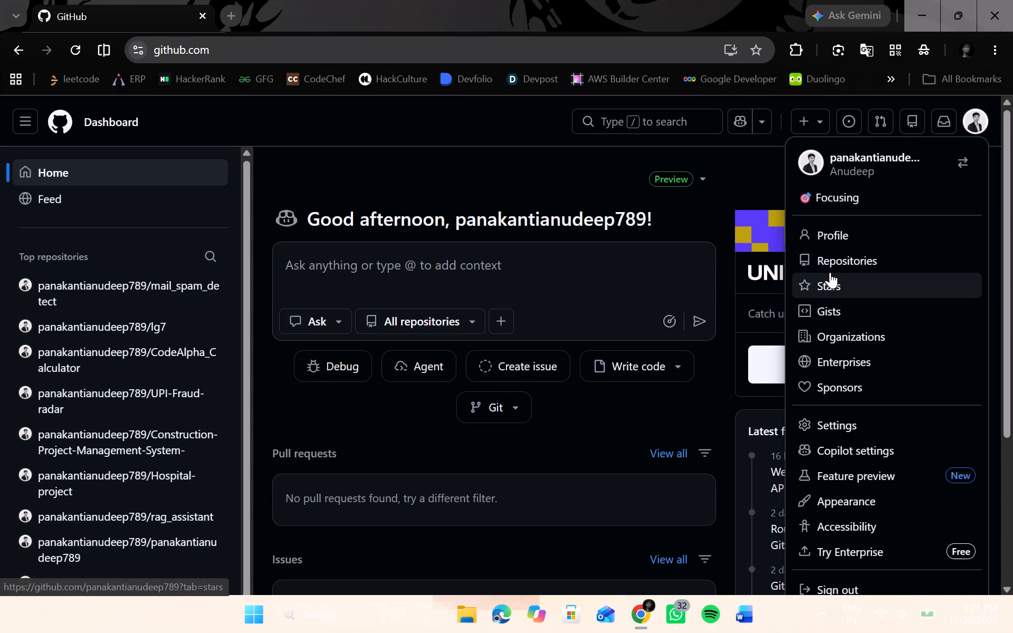
{"action": "left_click", "coordinate": [828, 254]}
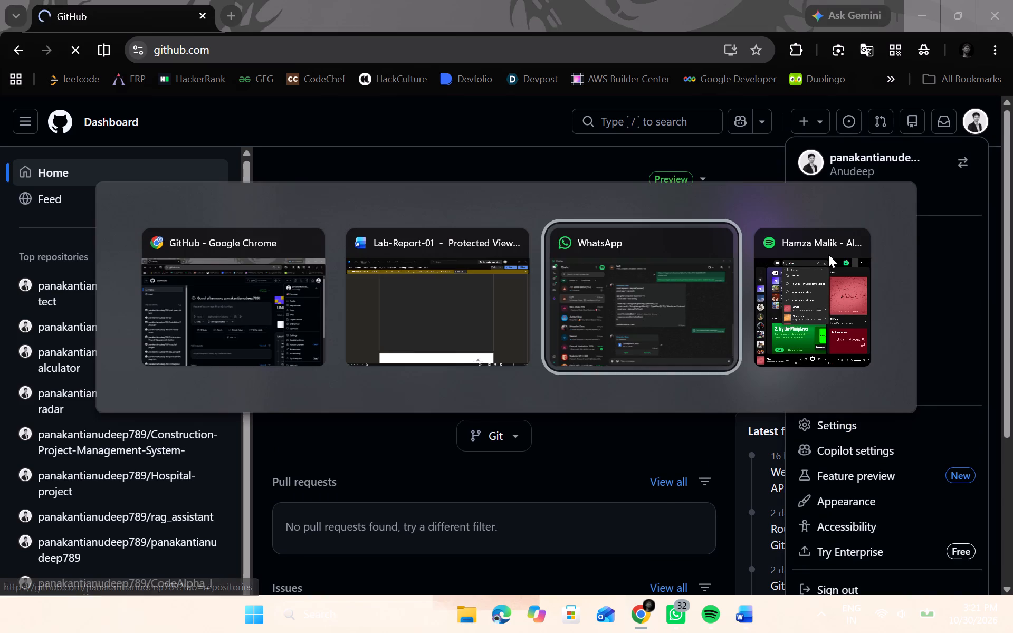
Return to Lab-Report-01 in Word and review its title page, GitHub and published links, and available paths.
{"action": "scroll", "coordinate": [691, 279], "scroll_direction": "down", "scroll_amount": 1}
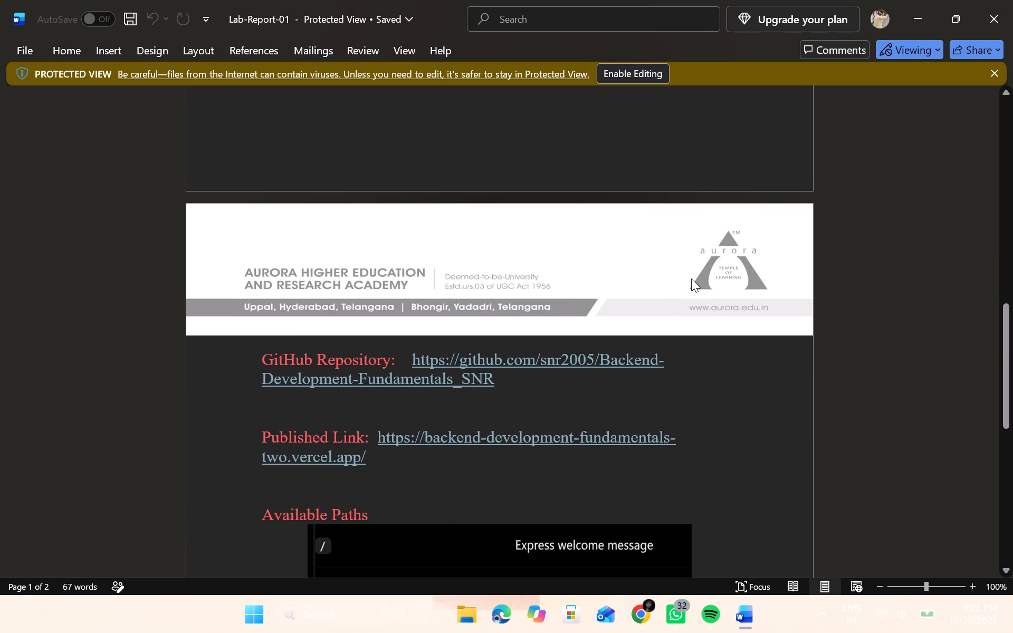
{"action": "scroll", "coordinate": [691, 279], "scroll_direction": "up", "scroll_amount": 3}
{"action": "scroll", "coordinate": [691, 279], "scroll_direction": "down", "scroll_amount": 3}
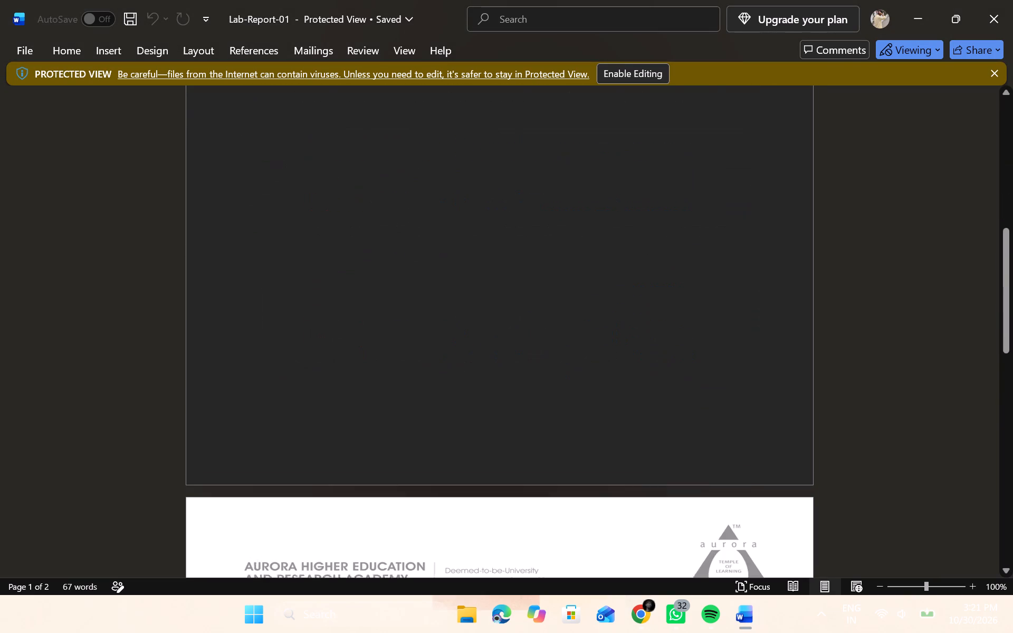
{"action": "scroll", "coordinate": [691, 279], "scroll_direction": "down", "scroll_amount": 1}
{"action": "scroll", "coordinate": [691, 279], "scroll_direction": "up", "scroll_amount": 5}
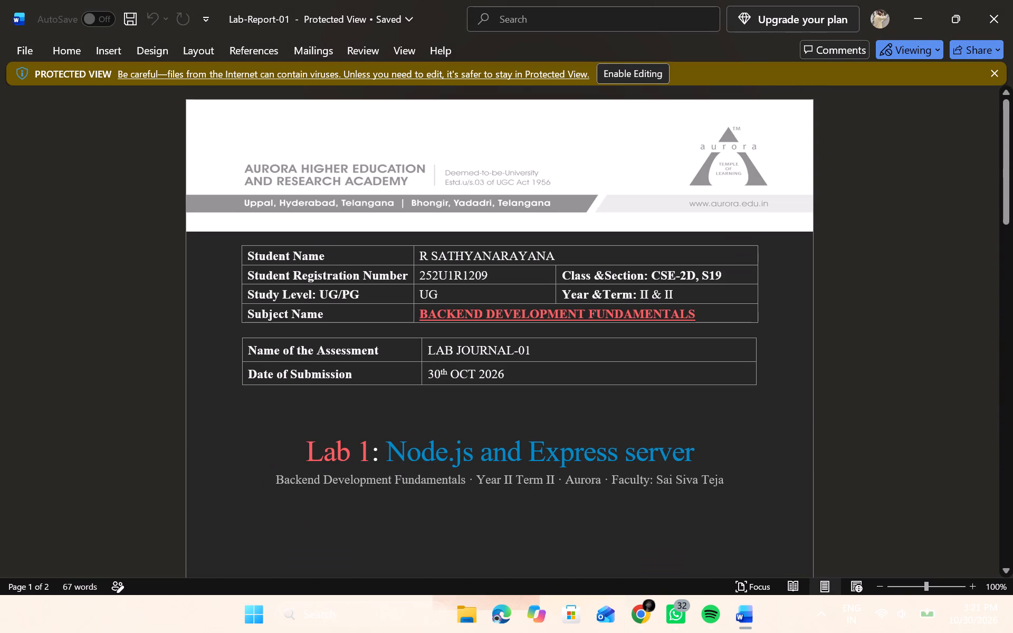
{"action": "left_click_drag", "start_coordinate": [702, 457], "coordinate": [281, 425]}
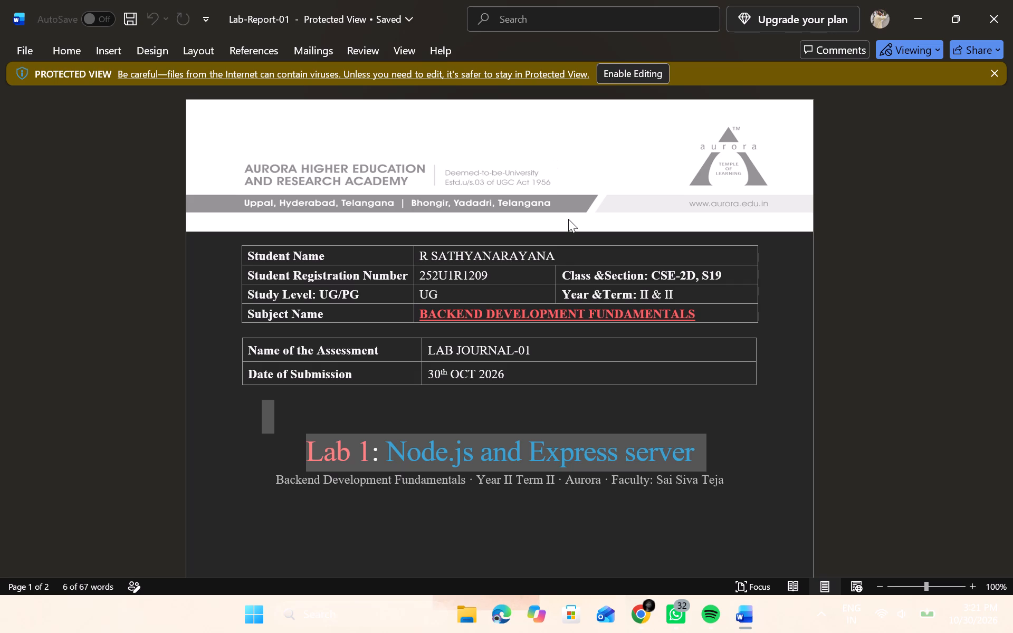
{"action": "scroll", "coordinate": [615, 351], "scroll_direction": "down", "scroll_amount": 1}
{"action": "left_click", "coordinate": [534, 376]}
{"action": "scroll", "coordinate": [534, 376], "scroll_direction": "up", "scroll_amount": 5}
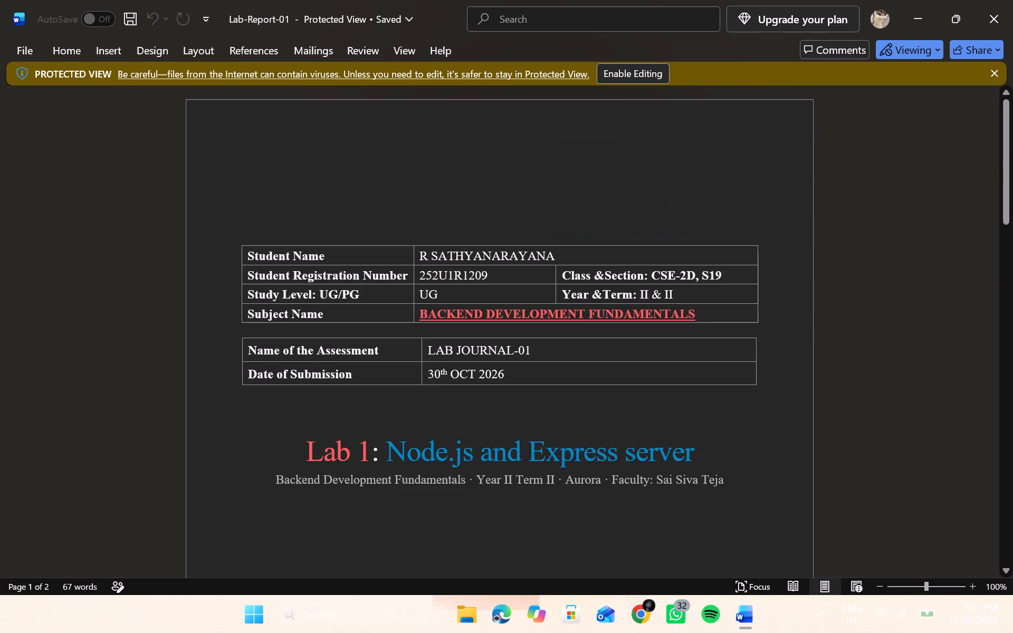
{"action": "scroll", "coordinate": [534, 376], "scroll_direction": "down", "scroll_amount": 4}
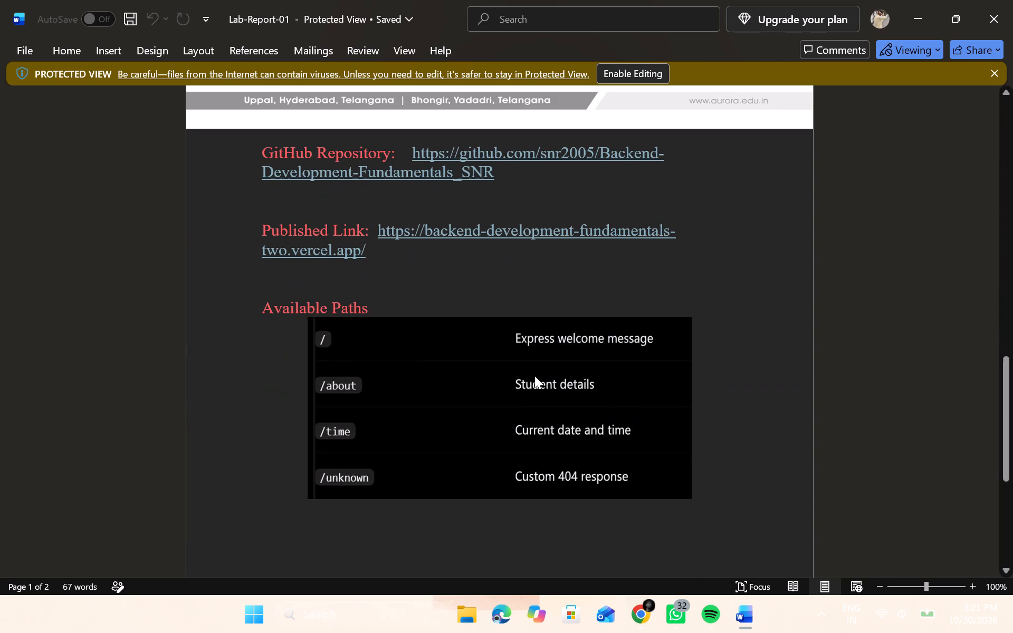
{"action": "scroll", "coordinate": [534, 376], "scroll_direction": "down", "scroll_amount": 1}
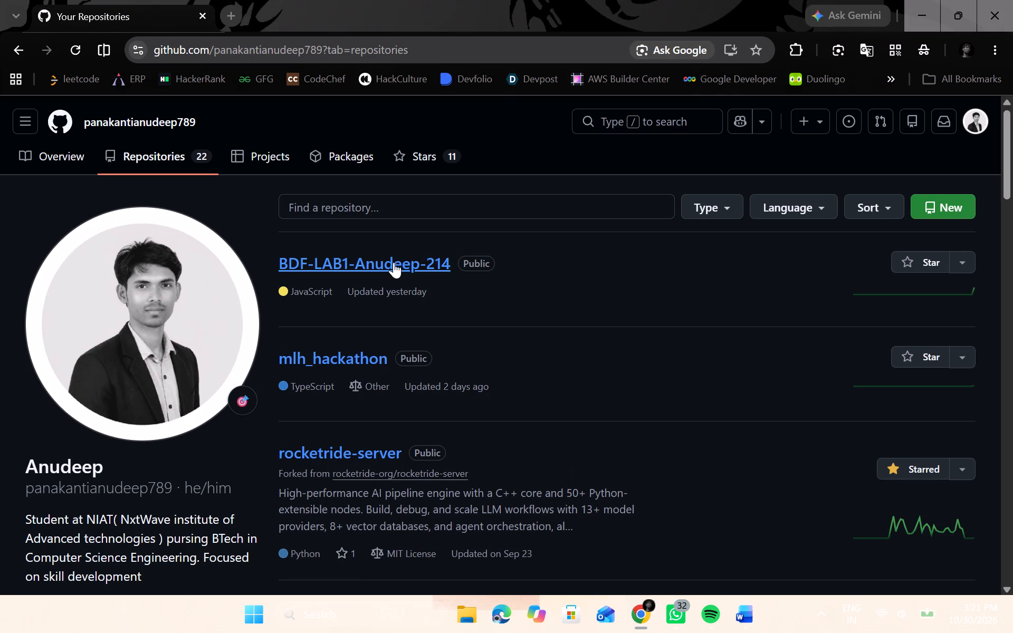
Back in Chrome, open the BDF-LAB1 repository, copy its web address, and look over its README.
{"action": "left_click", "coordinate": [381, 265]}
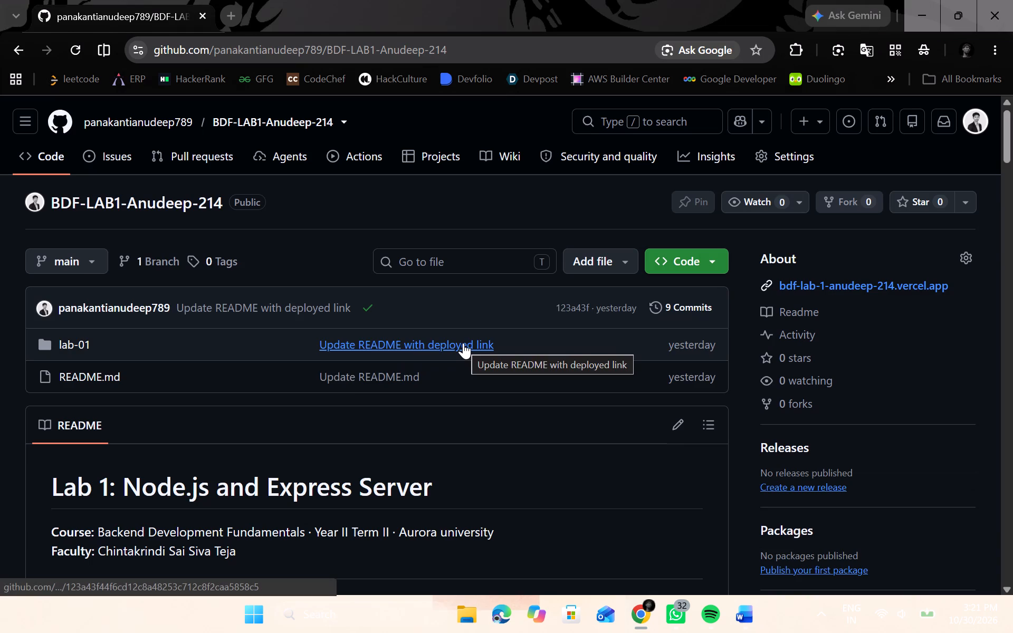
{"action": "left_click", "coordinate": [463, 46]}
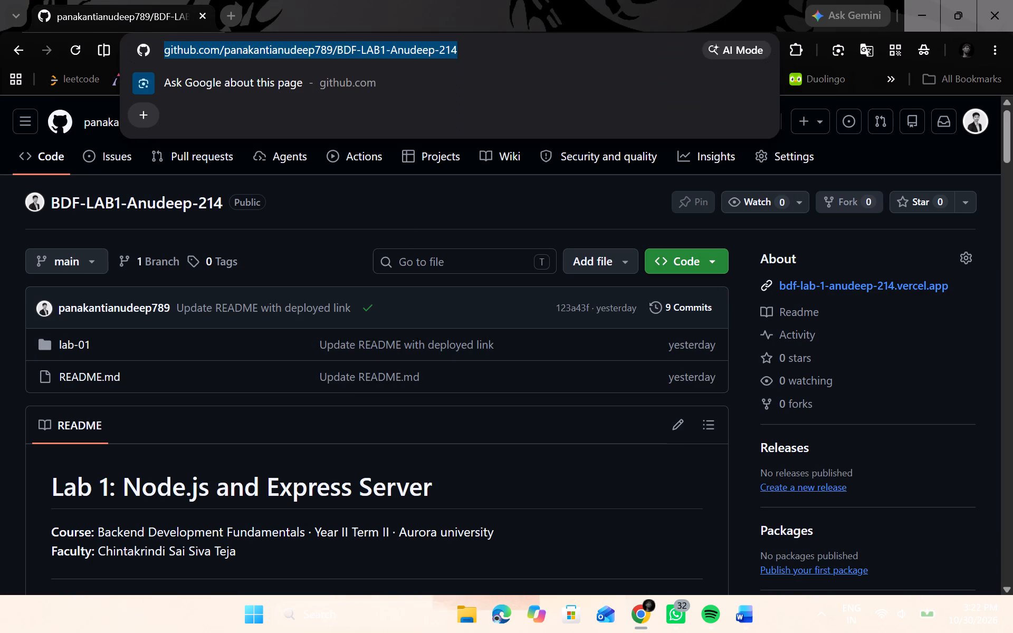
{"action": "key", "text": "ctrl+c"}
{"action": "scroll", "coordinate": [454, 198], "scroll_direction": "down", "scroll_amount": 4}
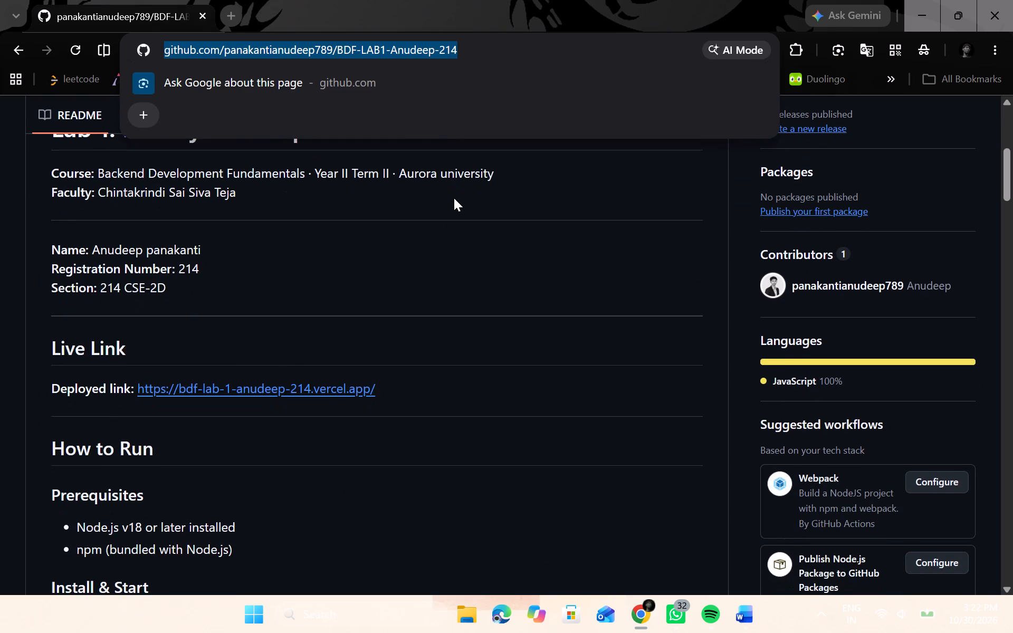
{"action": "scroll", "coordinate": [384, 348], "scroll_direction": "down", "scroll_amount": 1}
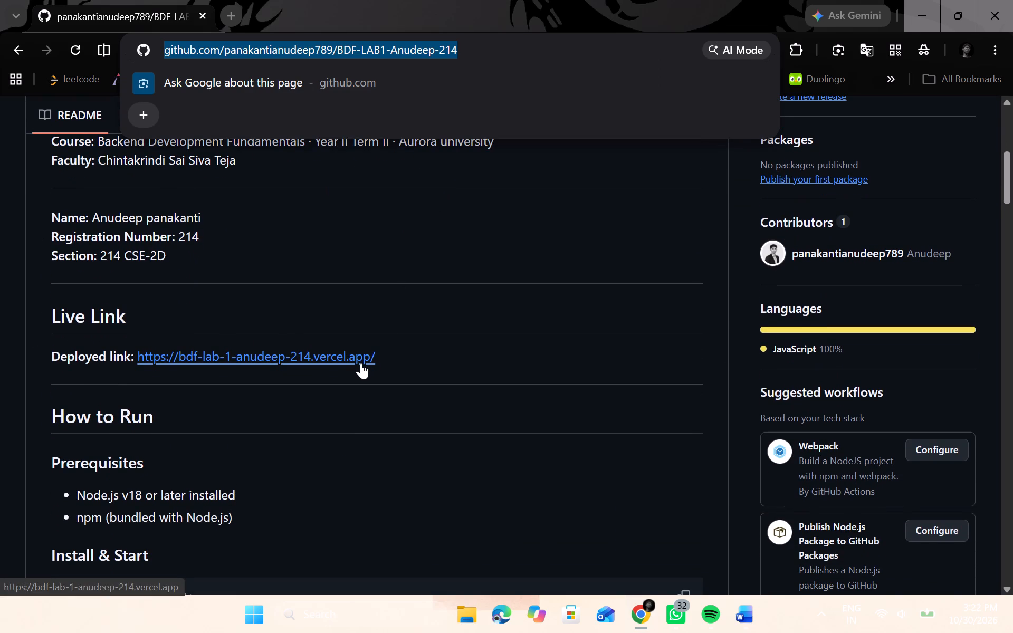
{"action": "scroll", "coordinate": [361, 363], "scroll_direction": "up", "scroll_amount": 4}
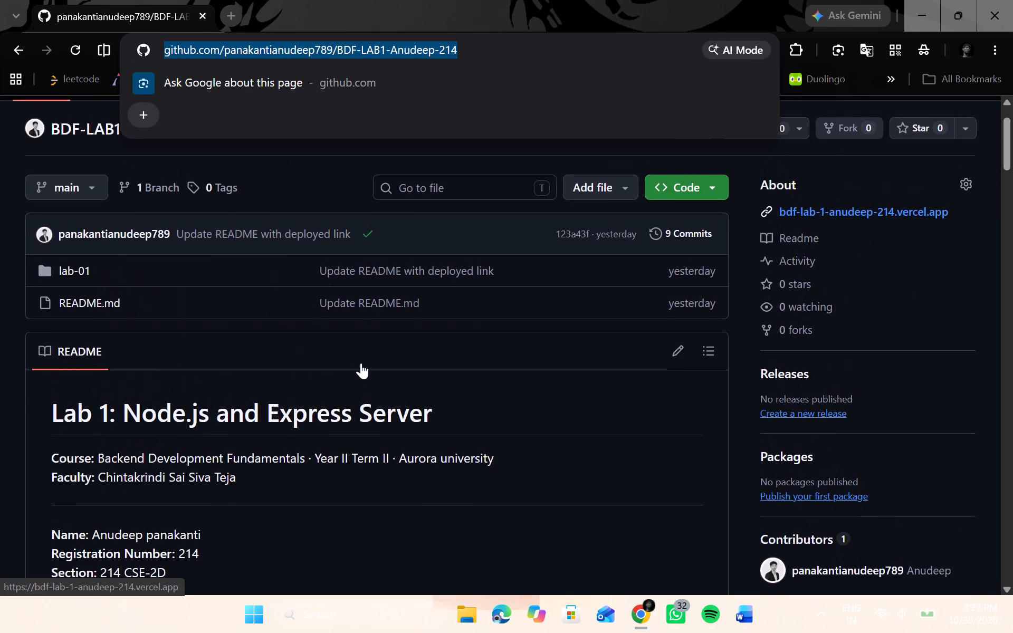
{"action": "scroll", "coordinate": [361, 363], "scroll_direction": "up", "scroll_amount": 3}
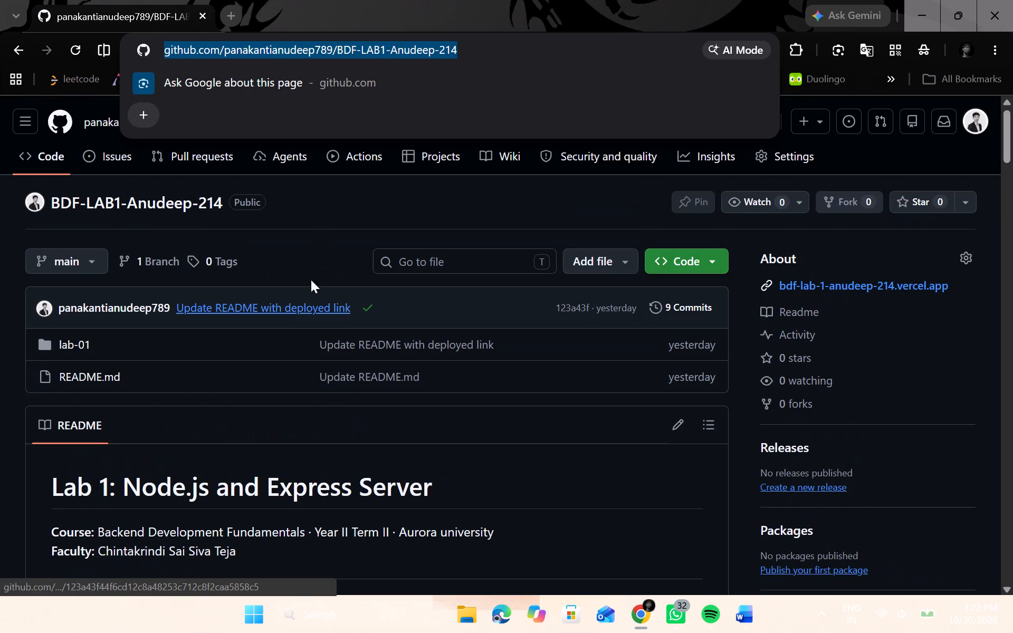
{"action": "left_click", "coordinate": [338, 206]}
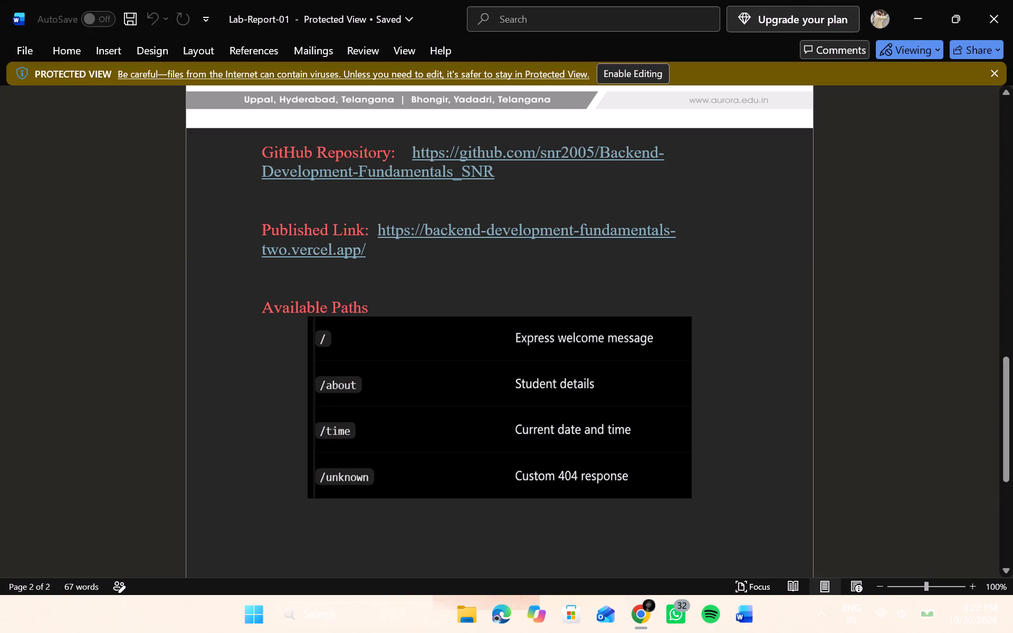
After a glance at the Word report's first page, copy the deployed Vercel link from the repository's README in Chrome.
{"action": "scroll", "coordinate": [448, 280], "scroll_direction": "up", "scroll_amount": 6}
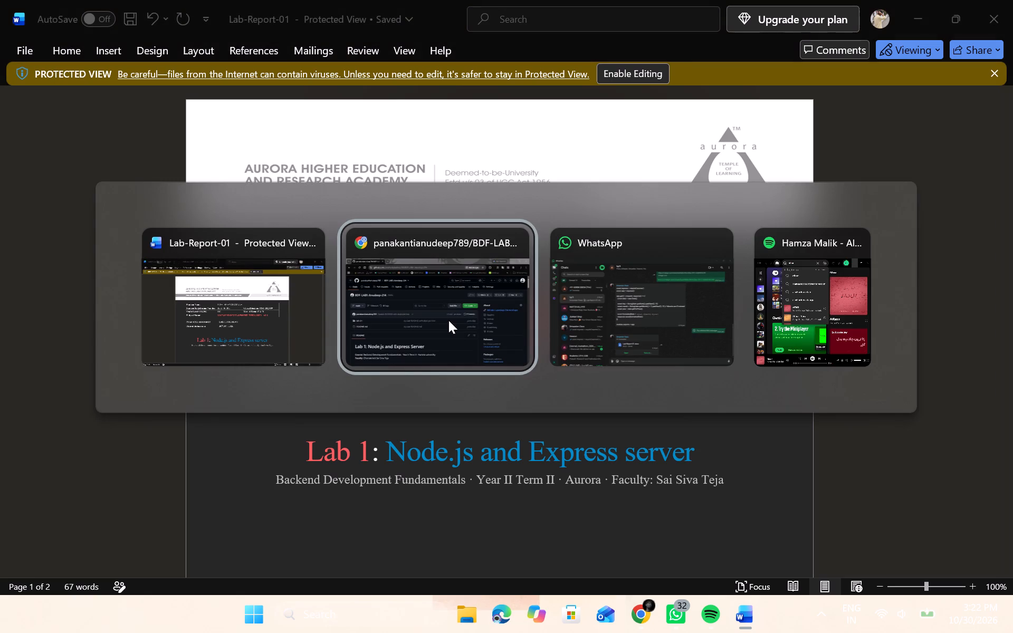
{"action": "scroll", "coordinate": [448, 320], "scroll_direction": "down", "scroll_amount": 3}
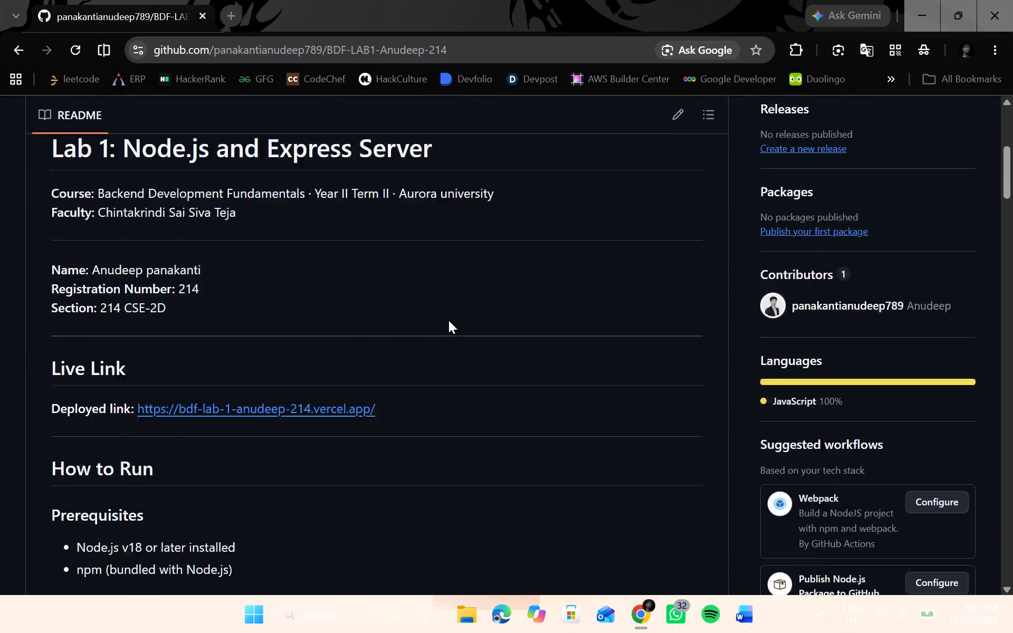
{"action": "scroll", "coordinate": [448, 320], "scroll_direction": "down", "scroll_amount": 1}
{"action": "left_click_drag", "start_coordinate": [381, 259], "coordinate": [363, 259]}
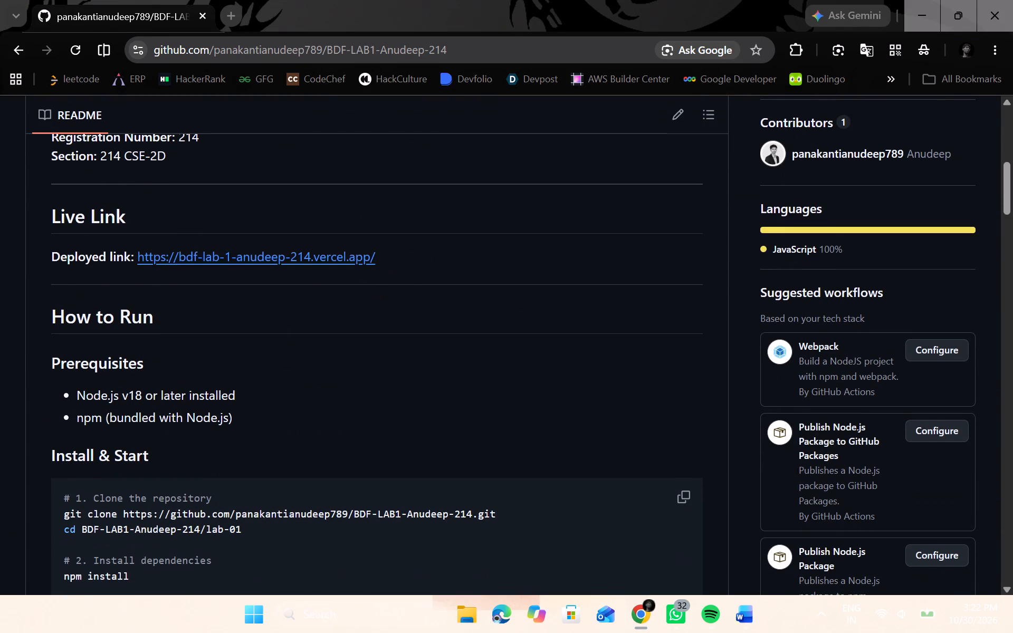
{"action": "left_click_drag", "start_coordinate": [363, 259], "coordinate": [138, 257]}
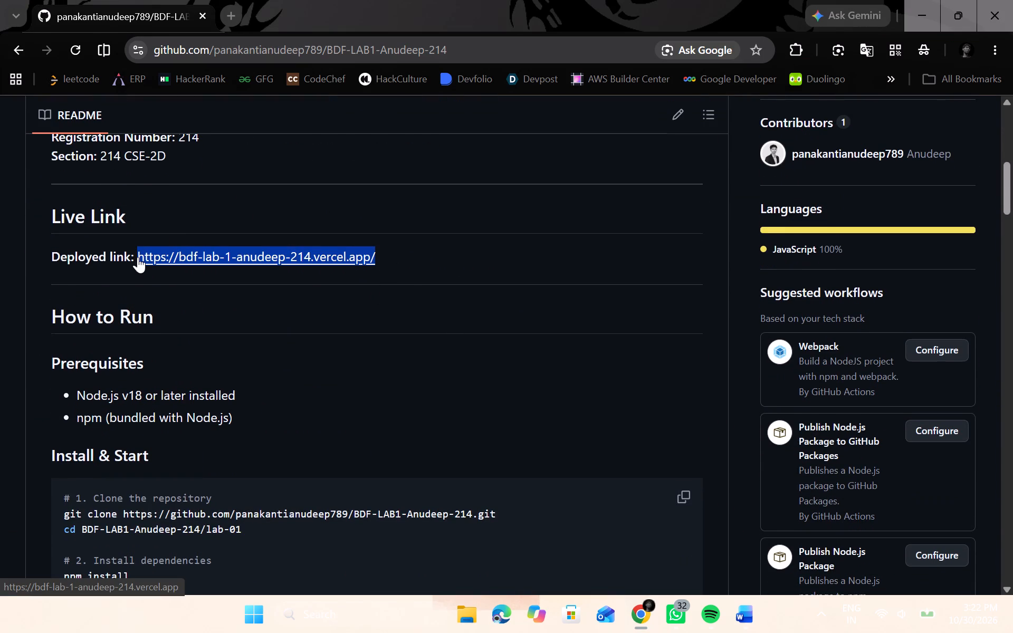
{"action": "key", "text": "ctrl+c"}
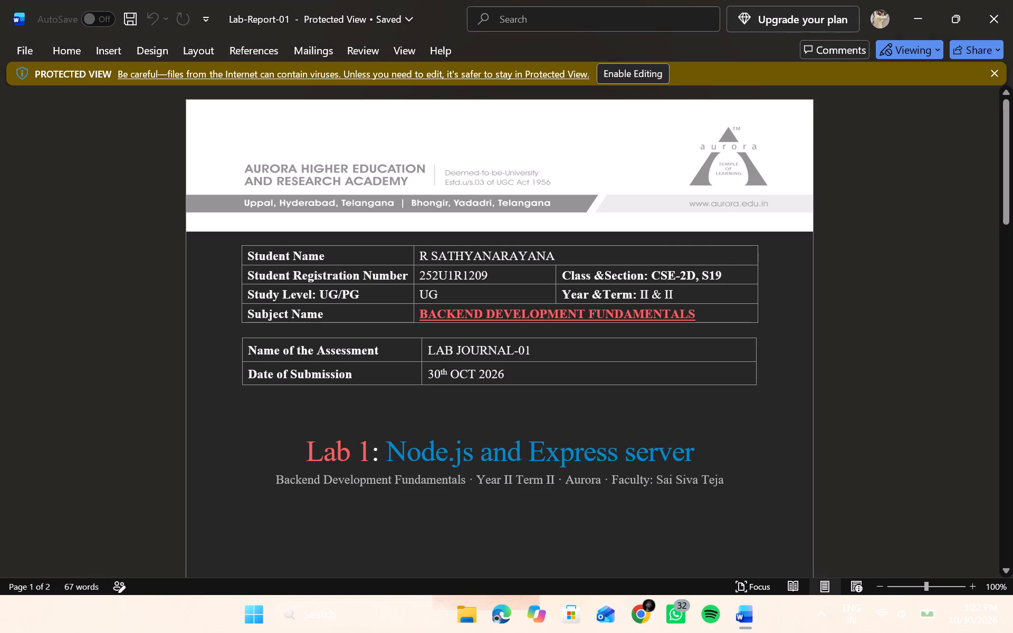
Examine the GitHub Repository, Published Link and Available Paths sections of Lab-Report-01 in Word, and return to the first page.
{"action": "scroll", "coordinate": [464, 348], "scroll_direction": "down", "scroll_amount": 5}
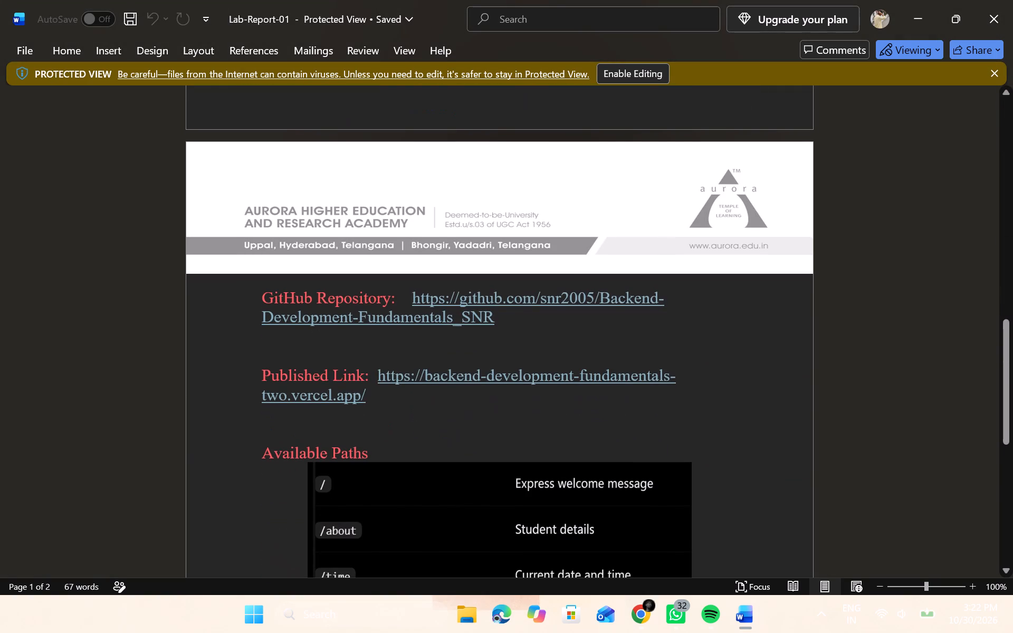
{"action": "scroll", "coordinate": [464, 348], "scroll_direction": "down", "scroll_amount": 2}
{"action": "left_click_drag", "start_coordinate": [413, 415], "coordinate": [295, 304]}
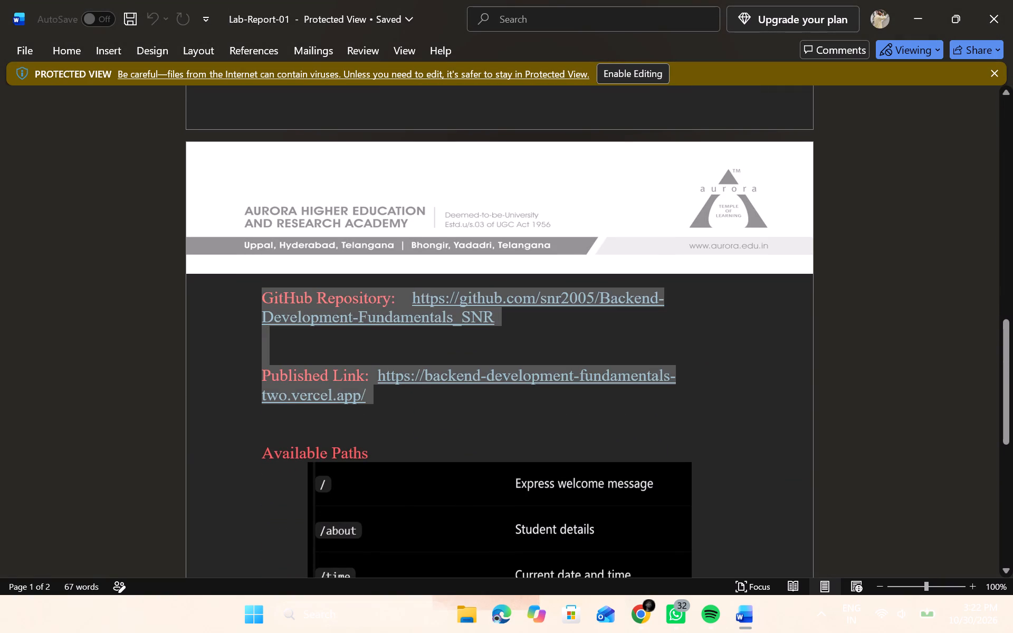
{"action": "left_click_drag", "start_coordinate": [295, 304], "coordinate": [251, 278]}
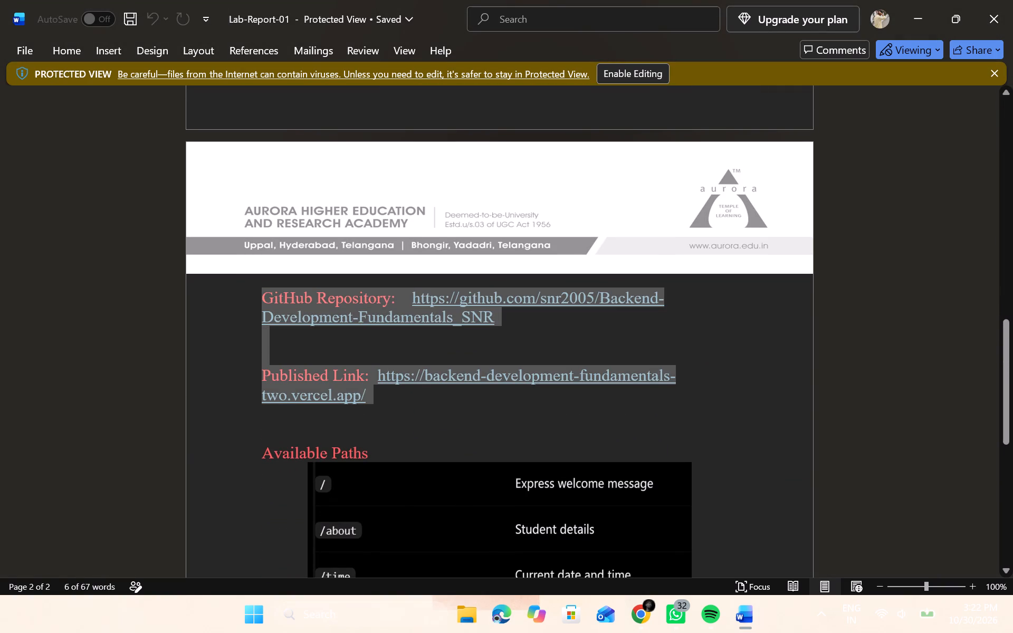
{"action": "left_click", "coordinate": [245, 370]}
{"action": "scroll", "coordinate": [245, 370], "scroll_direction": "up", "scroll_amount": 4}
{"action": "scroll", "coordinate": [245, 370], "scroll_direction": "down", "scroll_amount": 4}
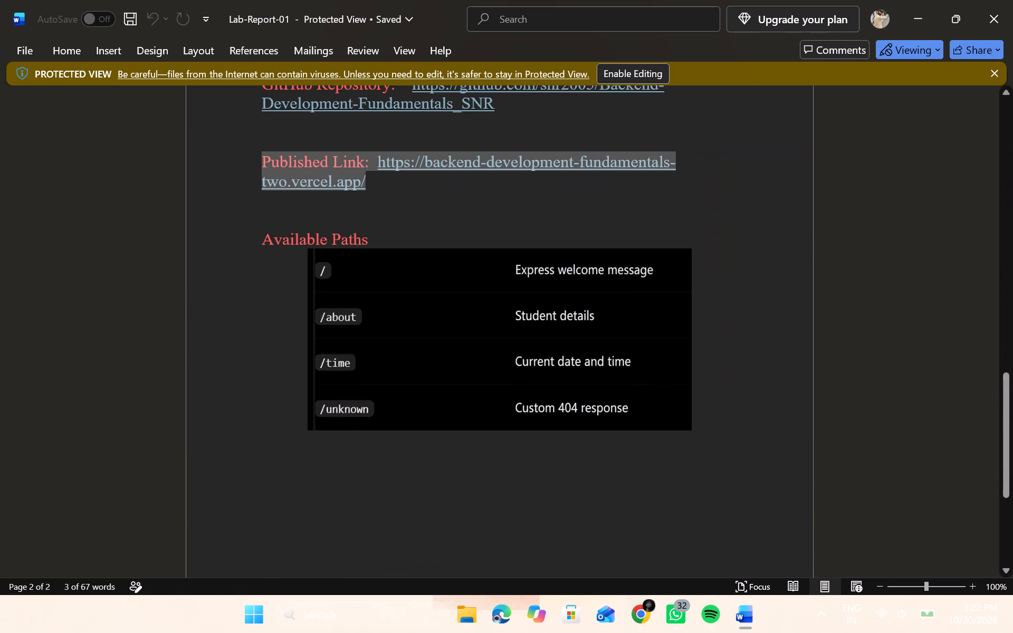
{"action": "scroll", "coordinate": [245, 370], "scroll_direction": "down", "scroll_amount": 1}
{"action": "left_click", "coordinate": [251, 295]}
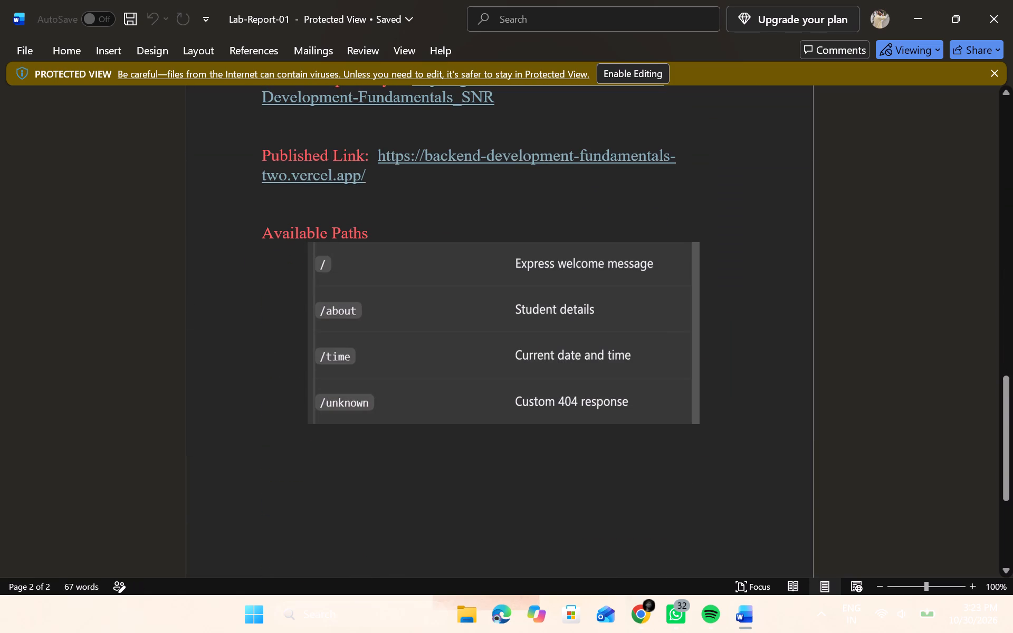
{"action": "scroll", "coordinate": [412, 205], "scroll_direction": "up", "scroll_amount": 3}
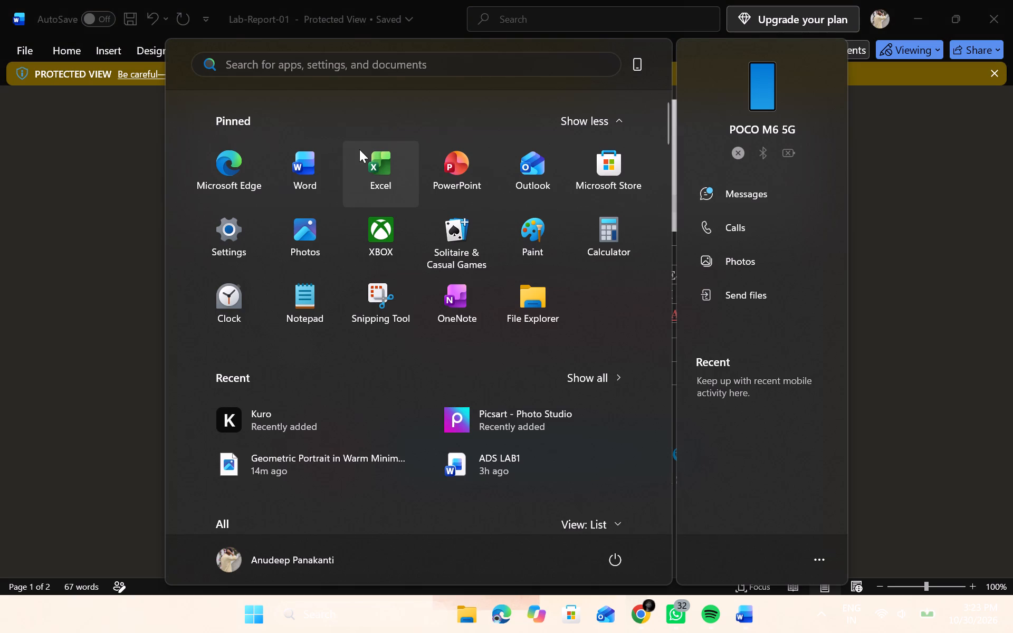
Search Word's files for "adbm", open ADBMS LAB10, and open a copy of it as a new document.
{"action": "left_click", "coordinate": [326, 162]}
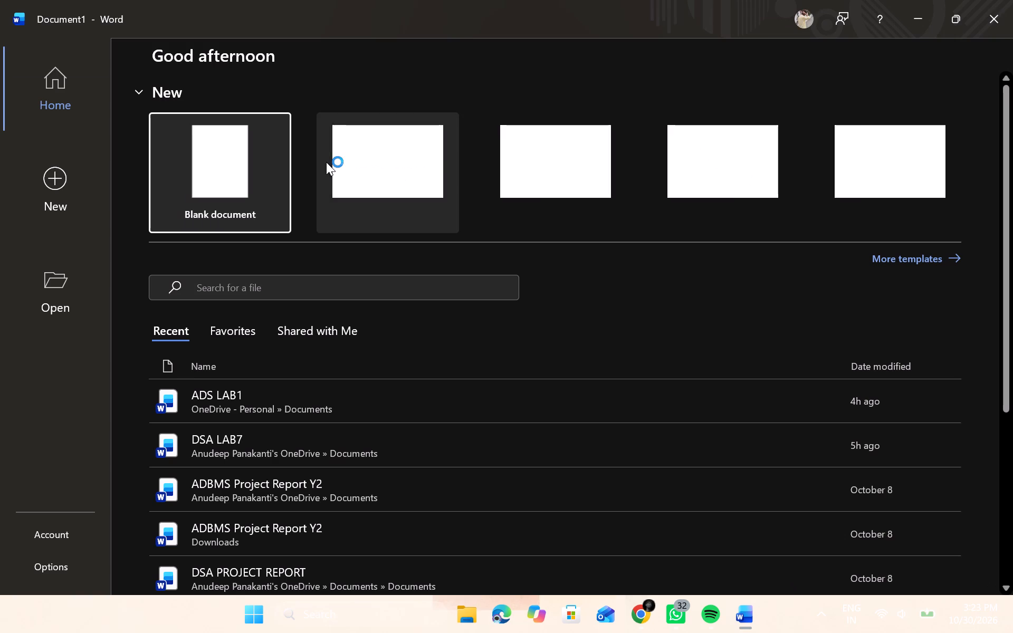
{"action": "left_click", "coordinate": [271, 291]}
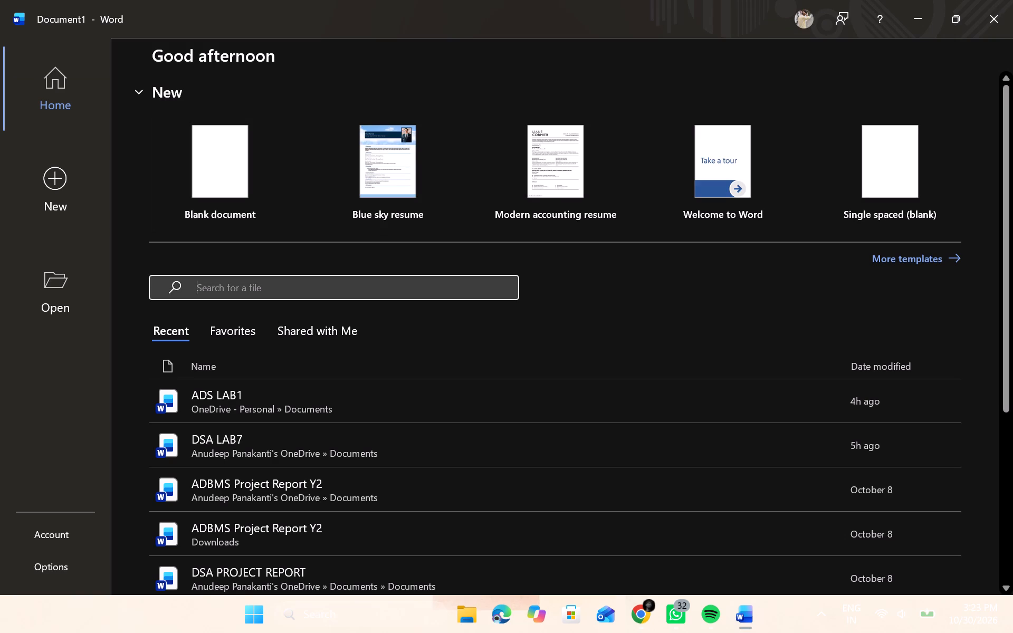
{"action": "type", "text": "adbm"}
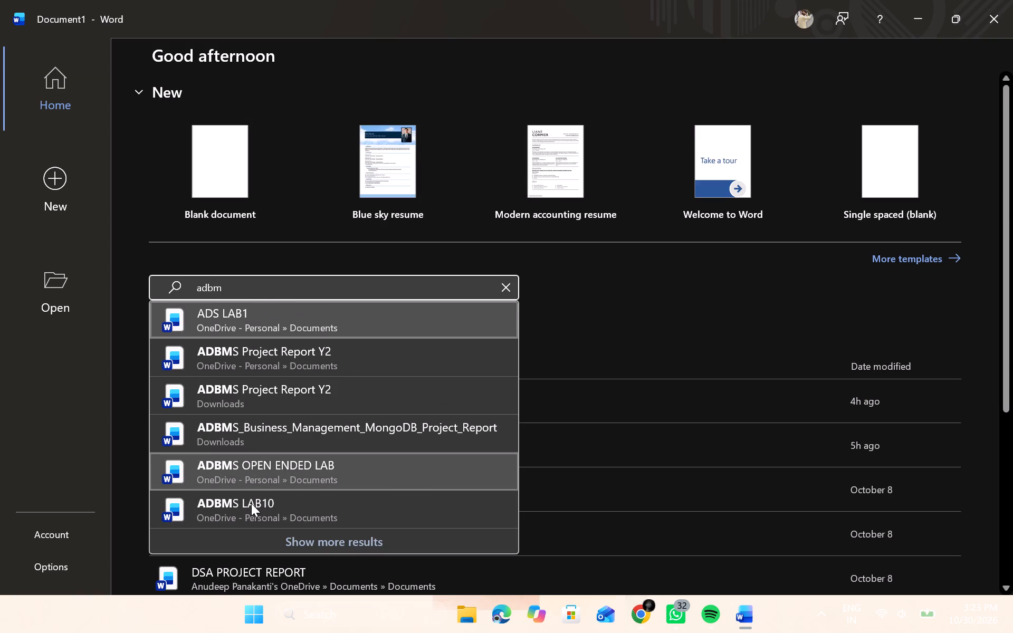
{"action": "left_click", "coordinate": [251, 503]}
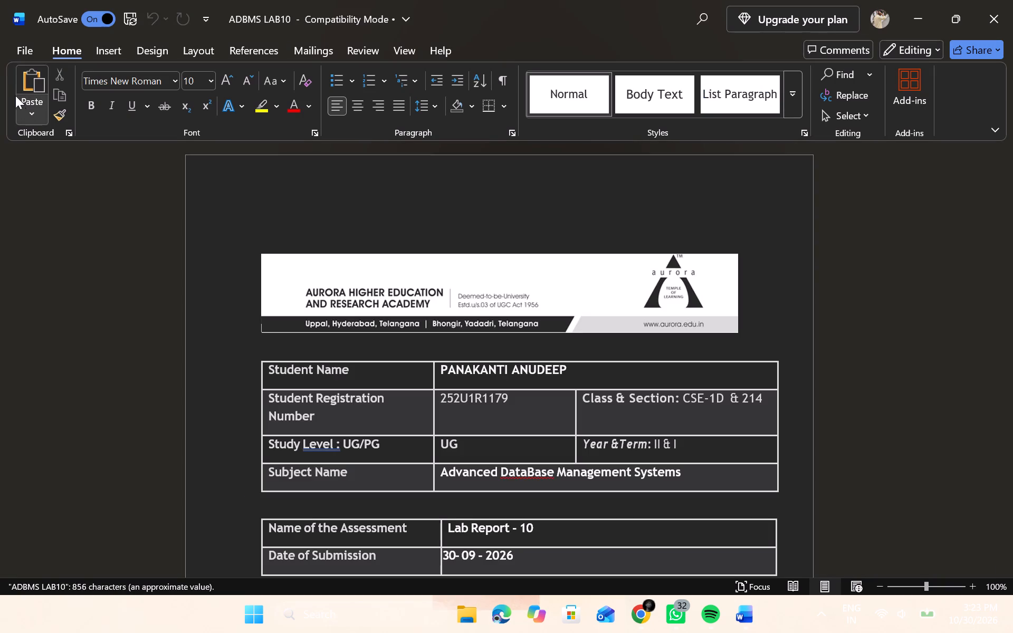
{"action": "left_click", "coordinate": [23, 52]}
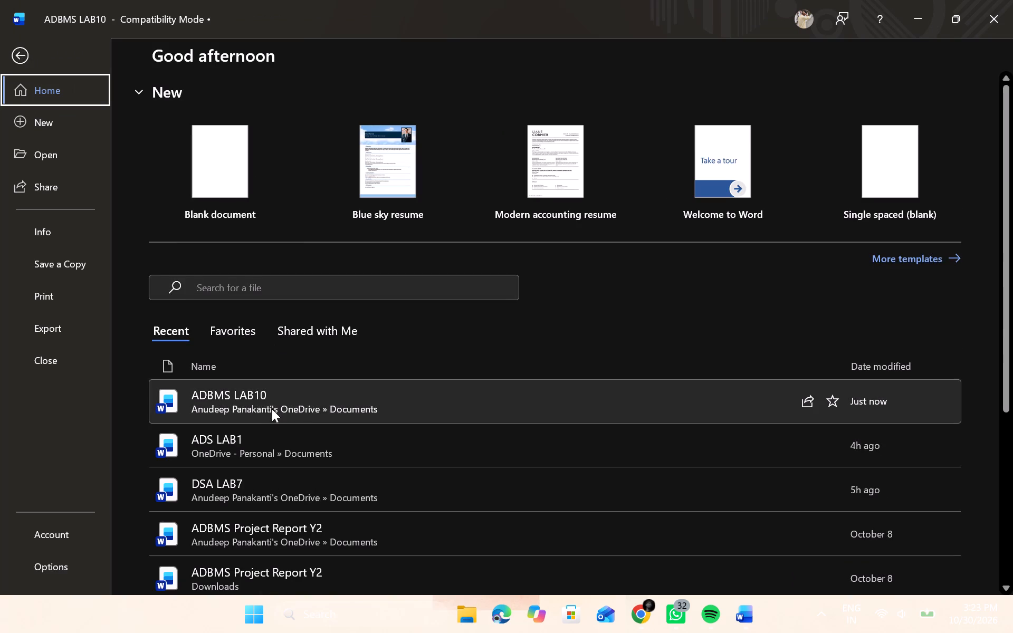
{"action": "right_click", "coordinate": [255, 392]}
{"action": "left_click", "coordinate": [321, 457]}
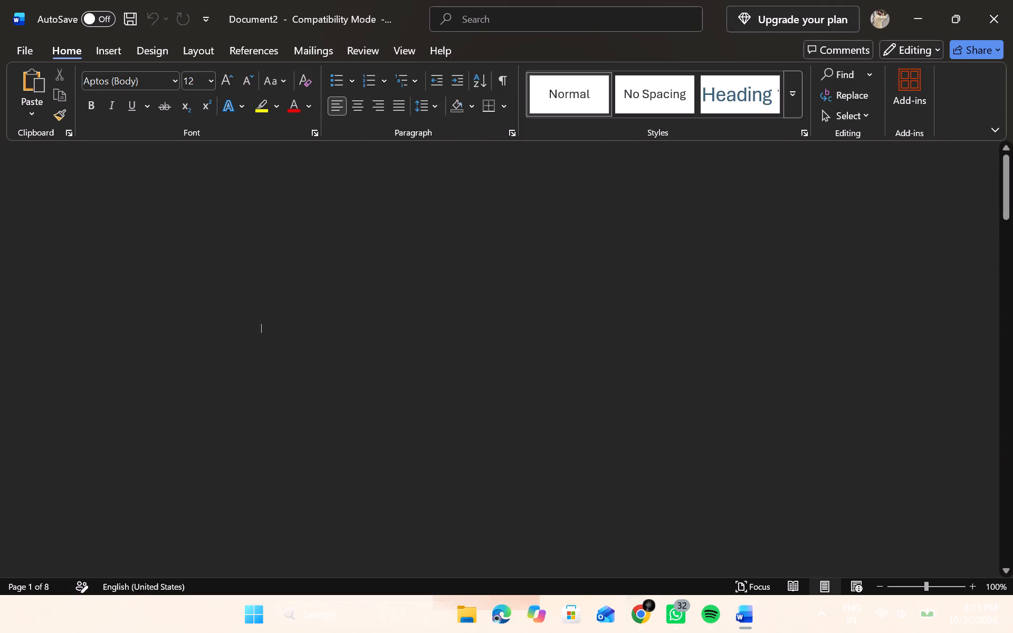
In the copied report, delete everything from the Creating Database heading onwards, including all the screenshots, keeping the title page.
{"action": "scroll", "coordinate": [467, 400], "scroll_direction": "down", "scroll_amount": 4}
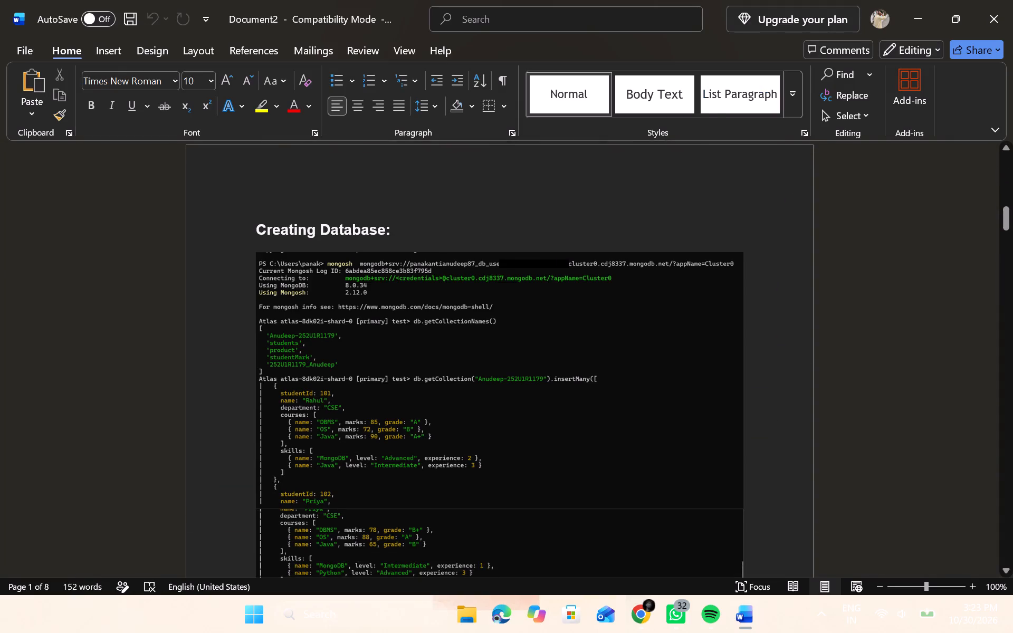
{"action": "scroll", "coordinate": [467, 400], "scroll_direction": "down", "scroll_amount": 1}
{"action": "left_click_drag", "start_coordinate": [272, 199], "coordinate": [517, 632]}
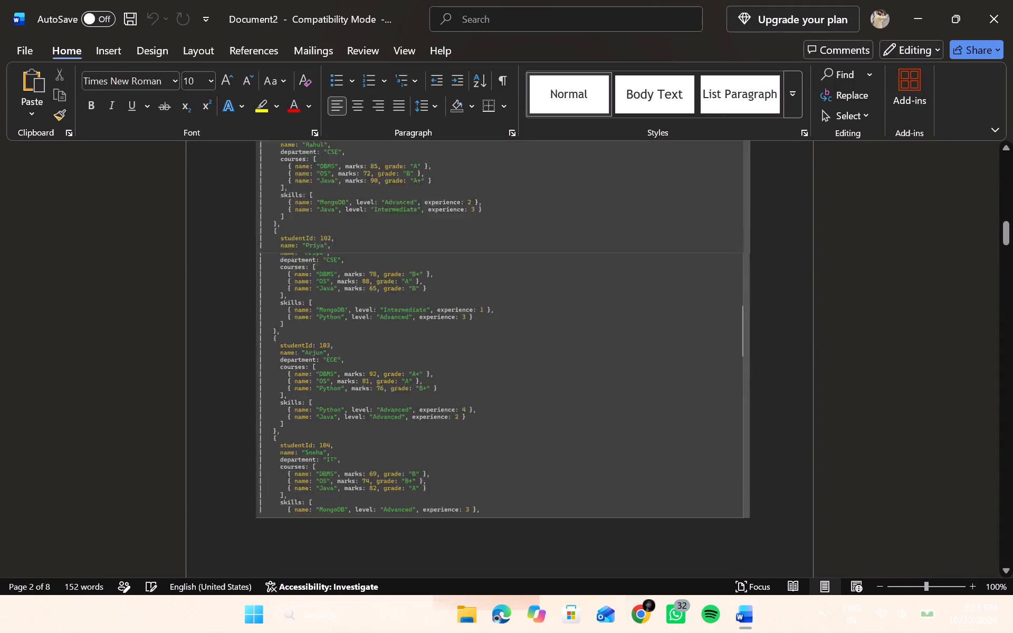
{"action": "left_click_drag", "start_coordinate": [517, 632], "coordinate": [519, 632]}
{"action": "key", "text": "BackSpace"}
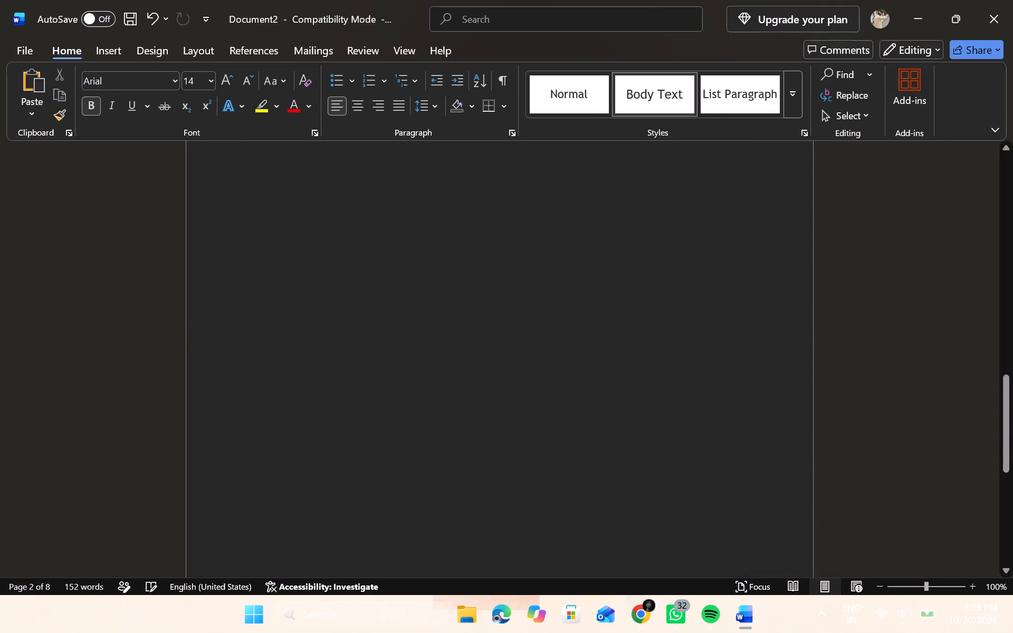
Change the Name of the Assessment entry on the copied title page to Lab Report - 1.
{"action": "scroll", "coordinate": [425, 381], "scroll_direction": "up", "scroll_amount": 4}
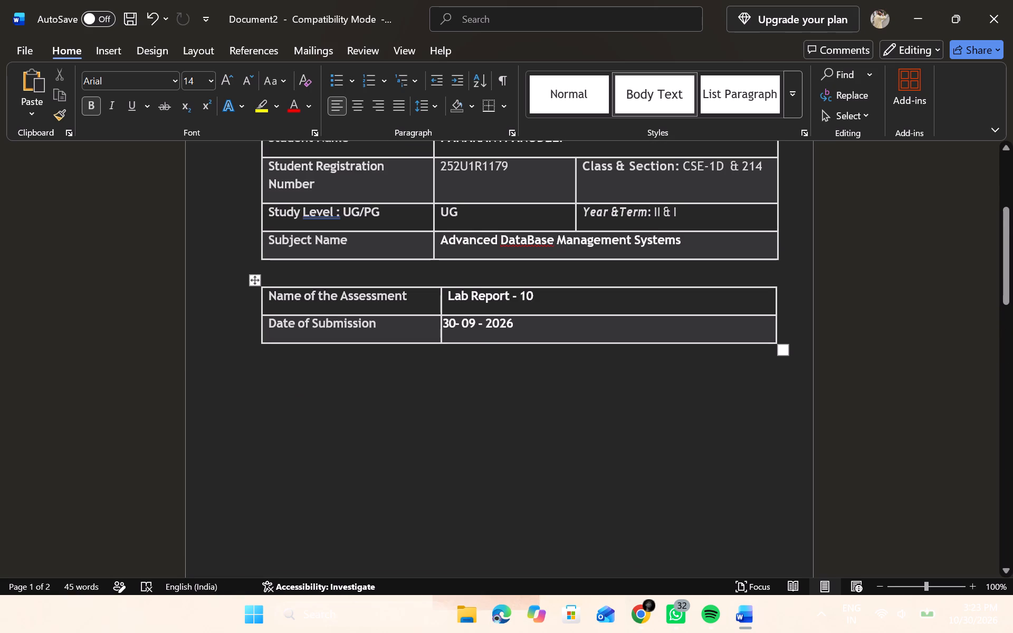
{"action": "left_click", "coordinate": [546, 294]}
{"action": "key", "text": "BackSpace"}
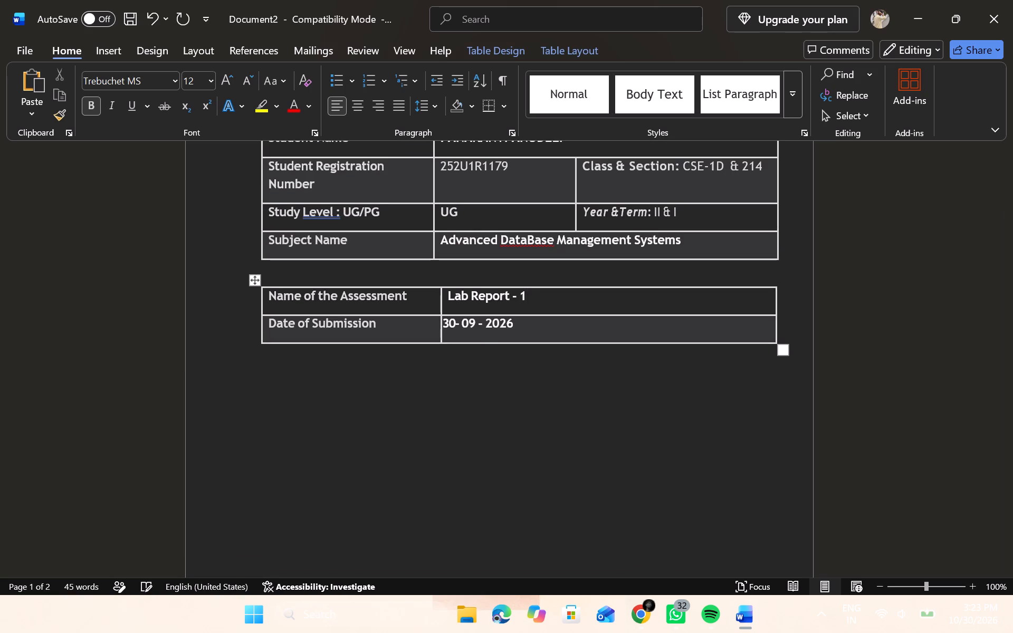
Check the copied report's title page and emptied pages, and compare them with Lab-Report-01's title page and Available Paths section.
{"action": "scroll", "coordinate": [684, 241], "scroll_direction": "up", "scroll_amount": 2}
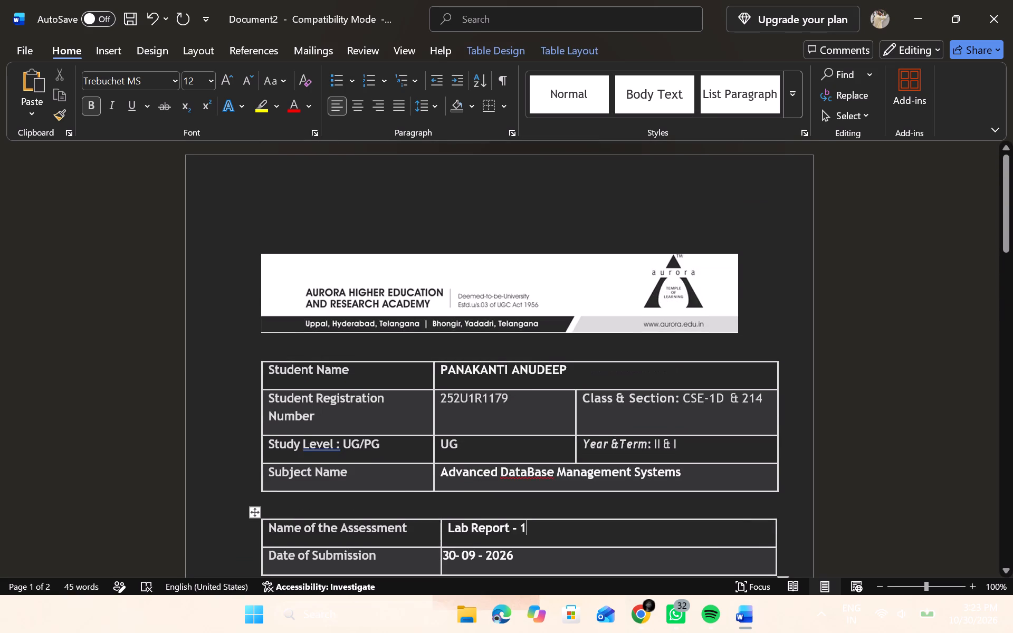
{"action": "scroll", "coordinate": [684, 241], "scroll_direction": "down", "scroll_amount": 1}
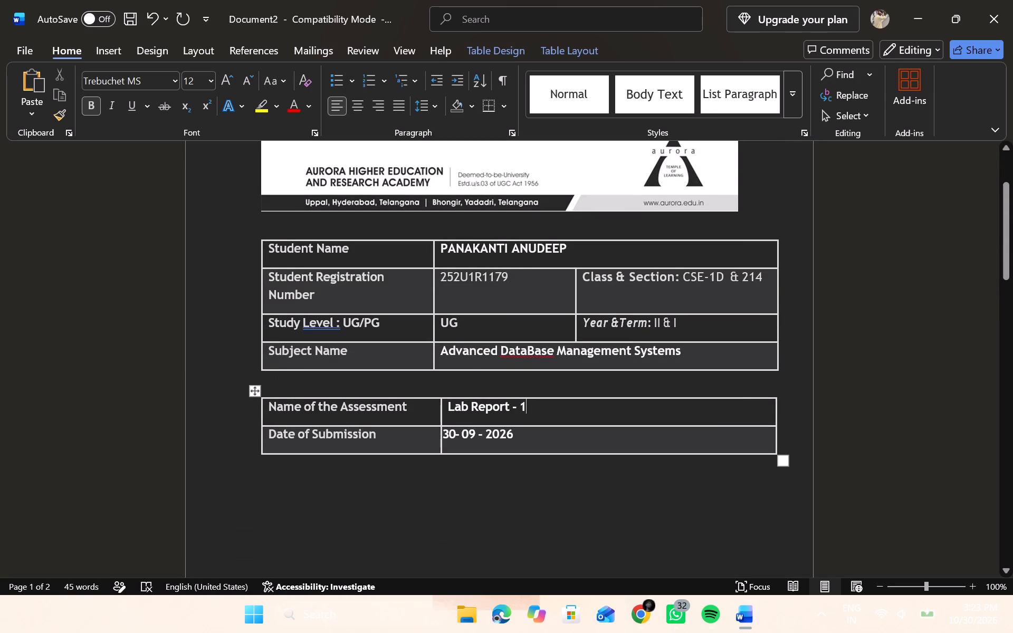
{"action": "scroll", "coordinate": [682, 356], "scroll_direction": "up", "scroll_amount": 3}
{"action": "scroll", "coordinate": [682, 356], "scroll_direction": "down", "scroll_amount": 7}
{"action": "scroll", "coordinate": [682, 356], "scroll_direction": "up", "scroll_amount": 5}
{"action": "scroll", "coordinate": [682, 356], "scroll_direction": "down", "scroll_amount": 1}
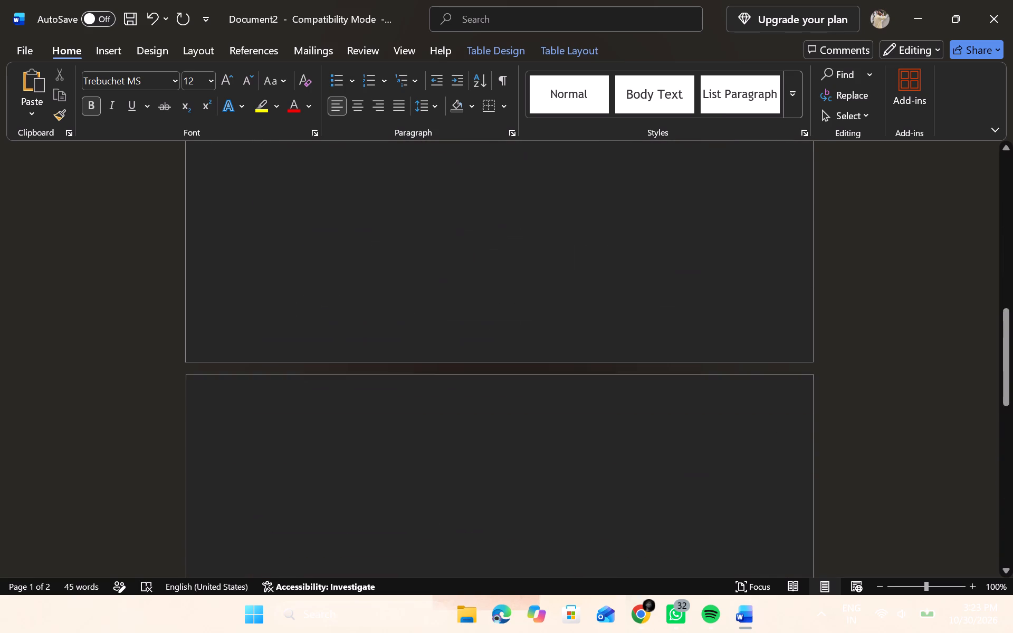
{"action": "scroll", "coordinate": [682, 356], "scroll_direction": "down", "scroll_amount": 2}
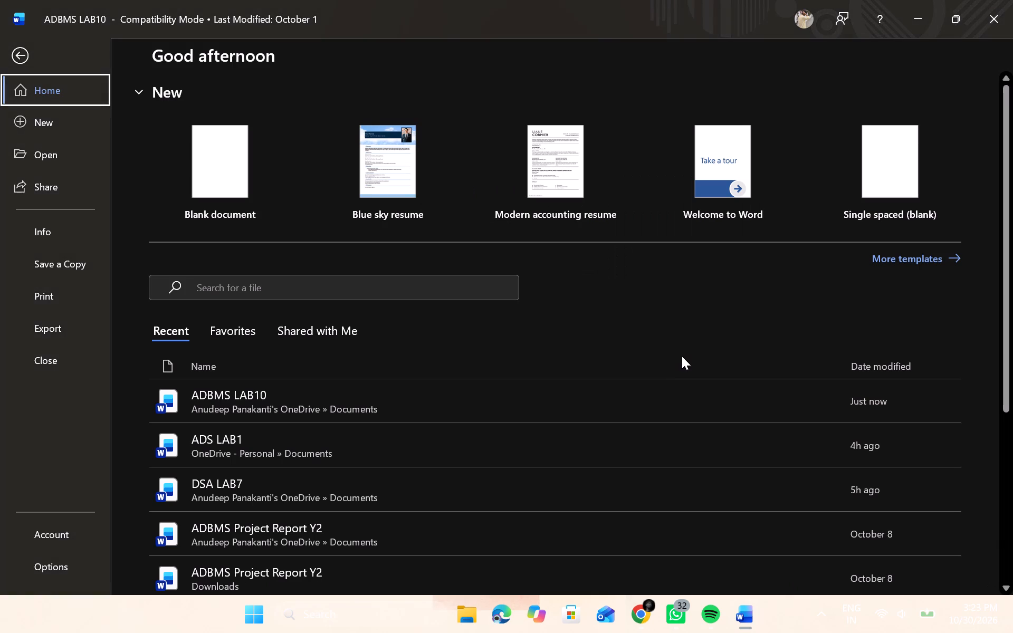
{"action": "scroll", "coordinate": [659, 363], "scroll_direction": "right", "scroll_amount": 13}
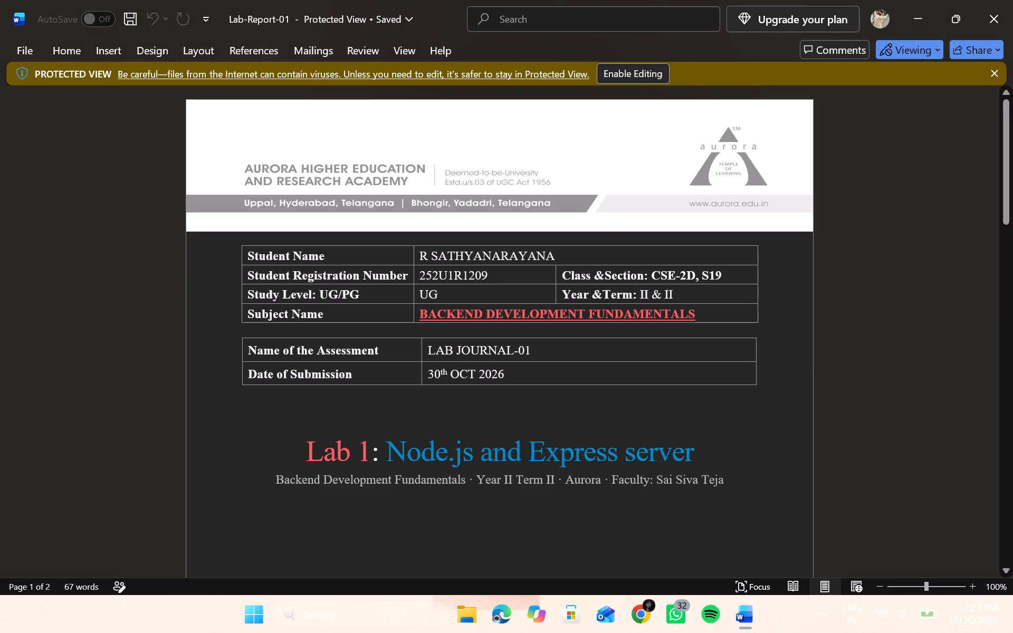
{"action": "scroll", "coordinate": [549, 367], "scroll_direction": "down", "scroll_amount": 7}
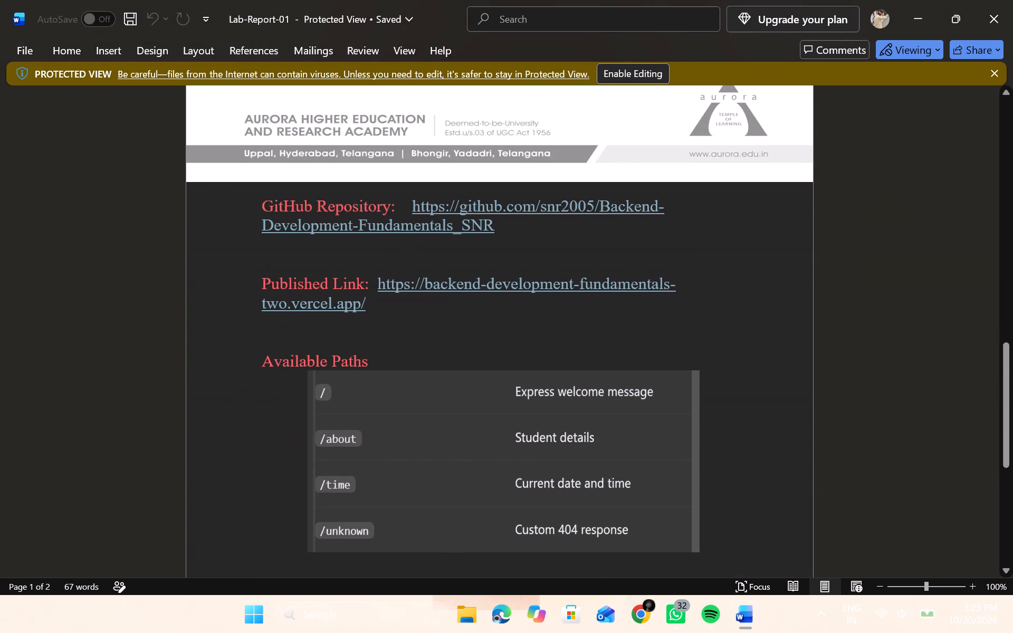
{"action": "left_click_drag", "start_coordinate": [262, 334], "coordinate": [641, 550]}
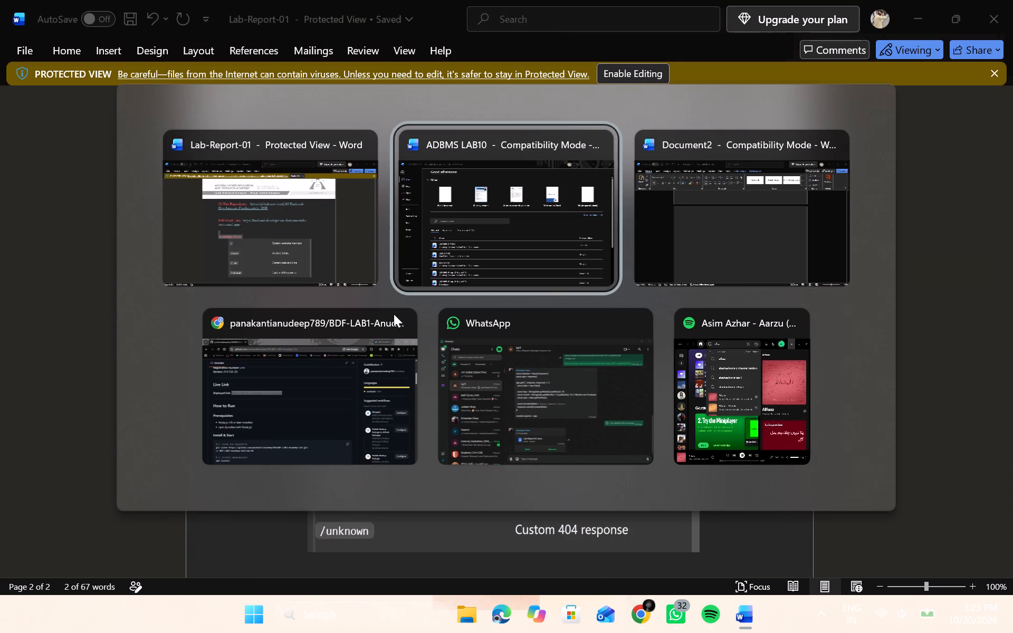
Switch to Spotify, pause the playing song, and minimize its window to get back to Lab-Report-01 in Word.
{"action": "key", "text": "space"}
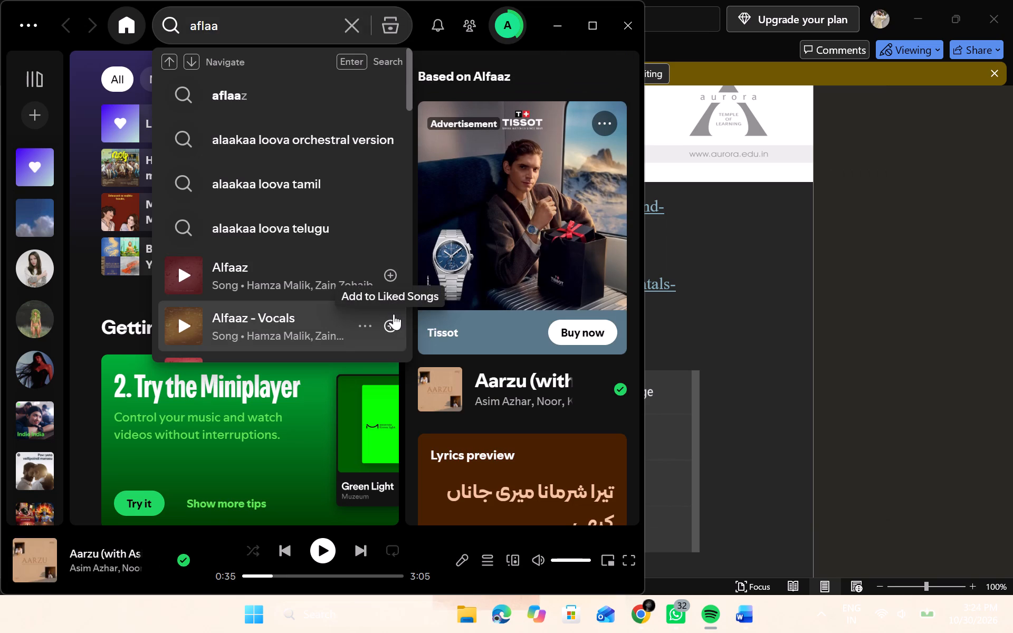
{"action": "left_click", "coordinate": [556, 21]}
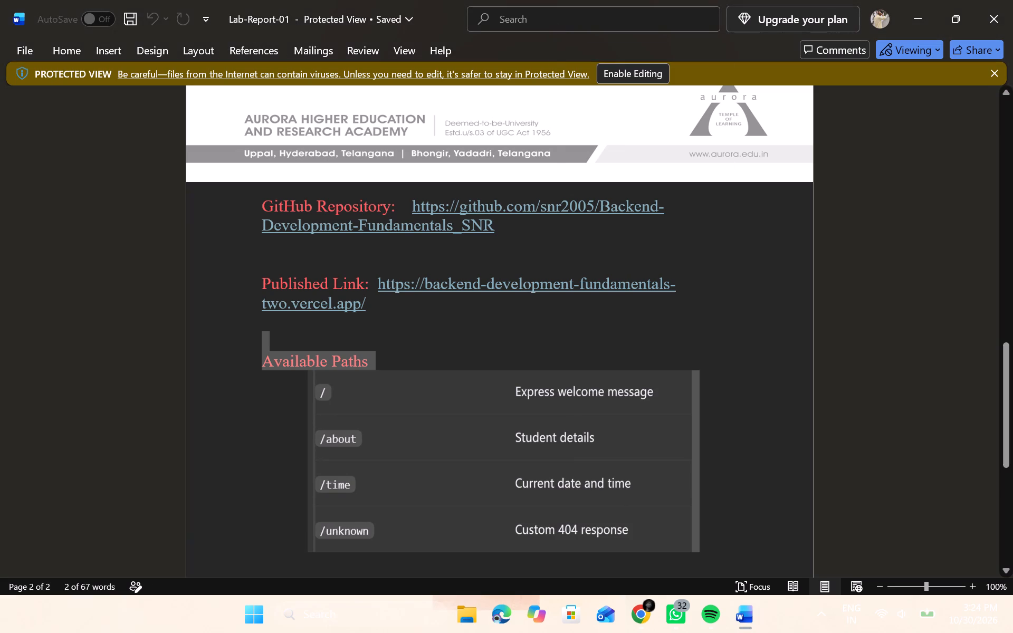
Clear the text selection in Lab-Report-01 and go back to its title page to review the student and assessment details.
{"action": "left_click", "coordinate": [437, 325]}
{"action": "scroll", "coordinate": [437, 325], "scroll_direction": "up", "scroll_amount": 2}
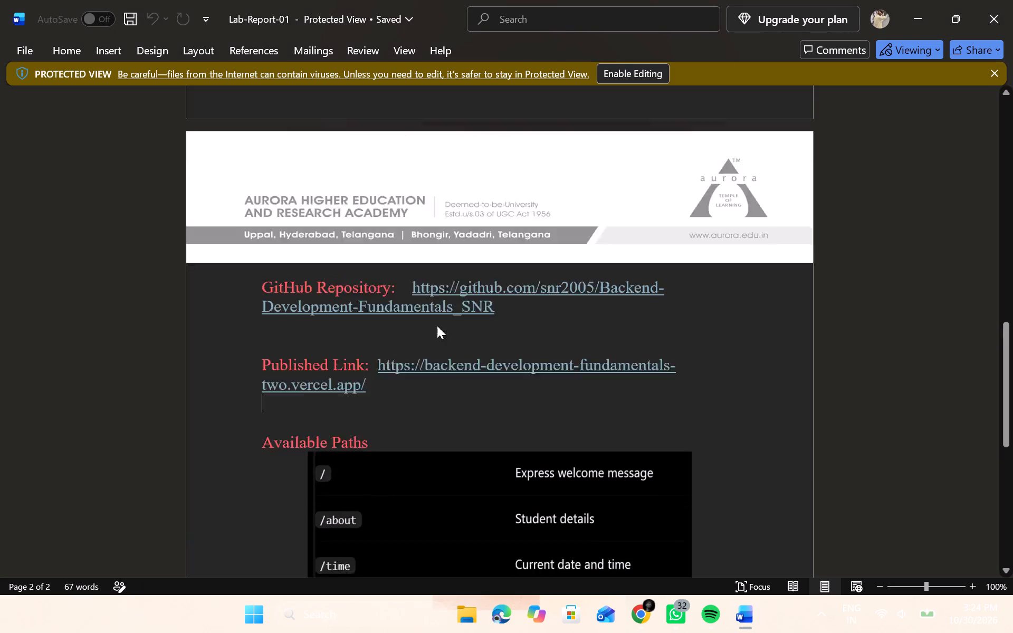
{"action": "scroll", "coordinate": [437, 325], "scroll_direction": "up", "scroll_amount": 3}
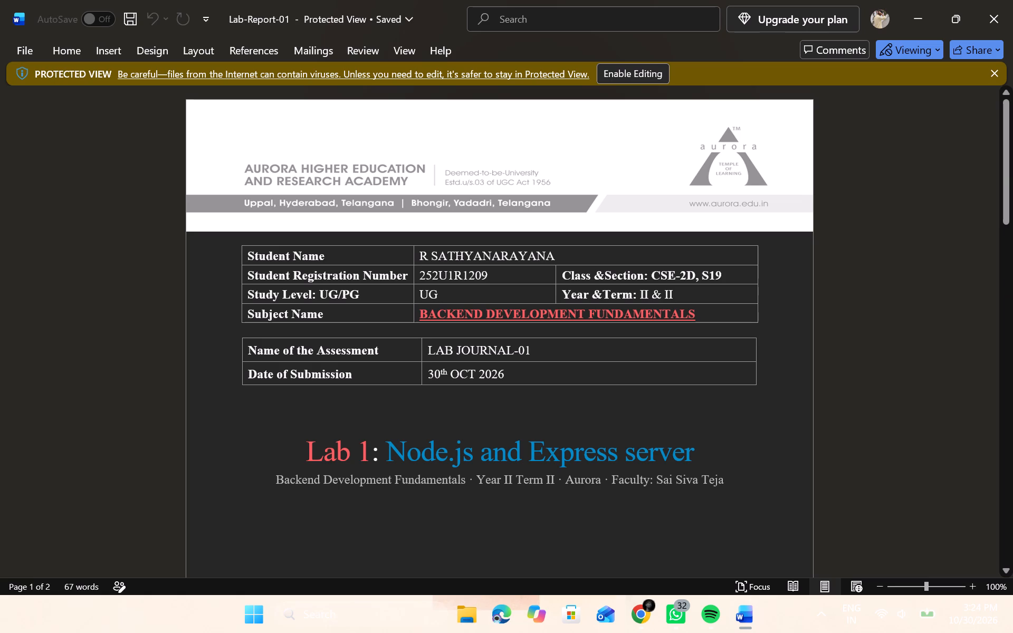
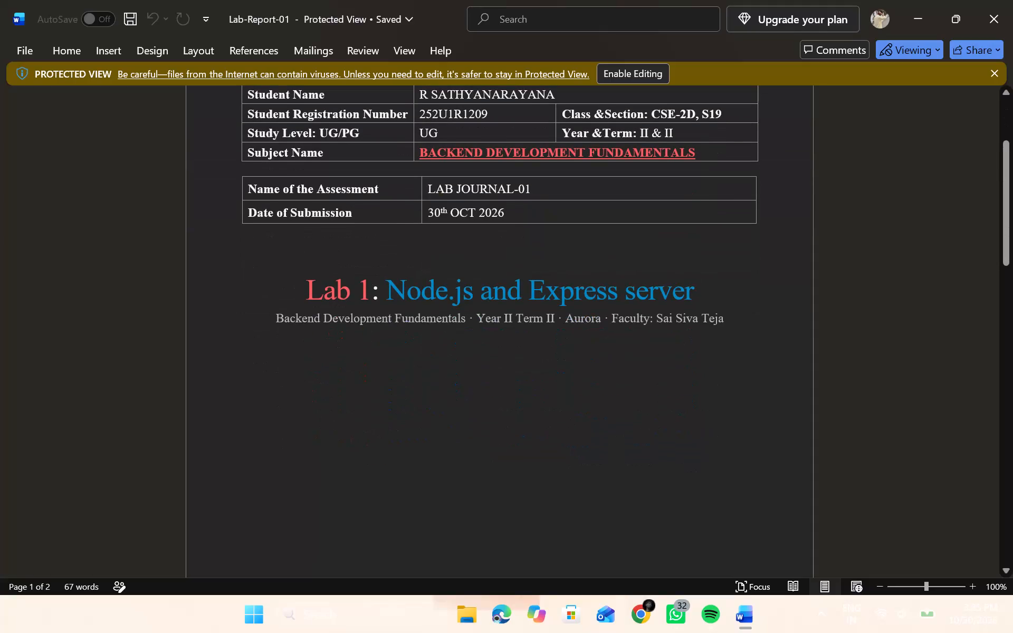
Review the details on Lab-Report-01's title page, and switch back to Document2 to view its student and assessment tables.
{"action": "scroll", "coordinate": [511, 291], "scroll_direction": "up", "scroll_amount": 1}
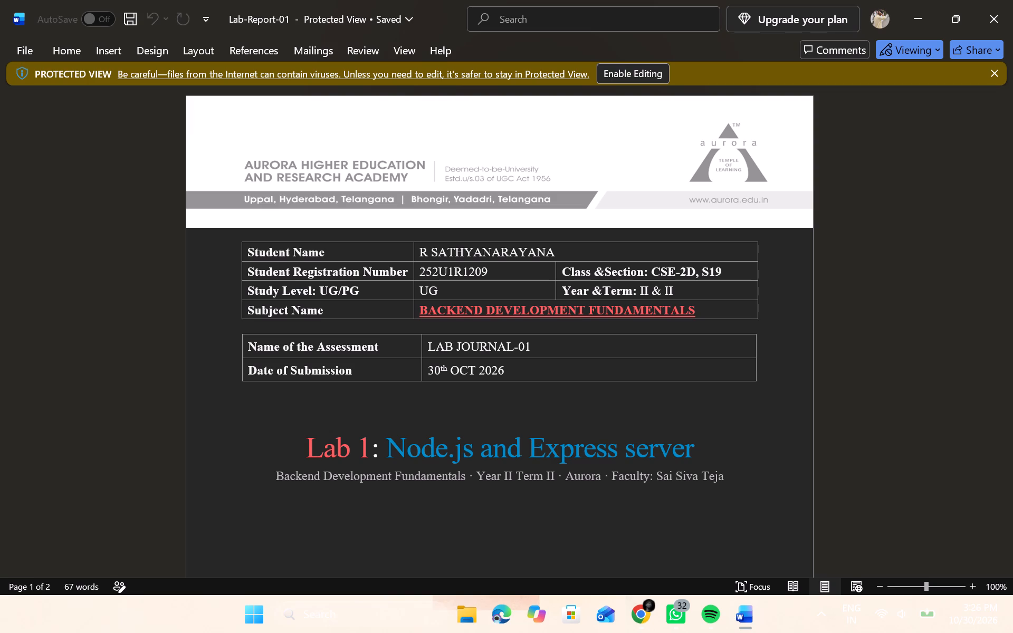
{"action": "left_click", "coordinate": [710, 304]}
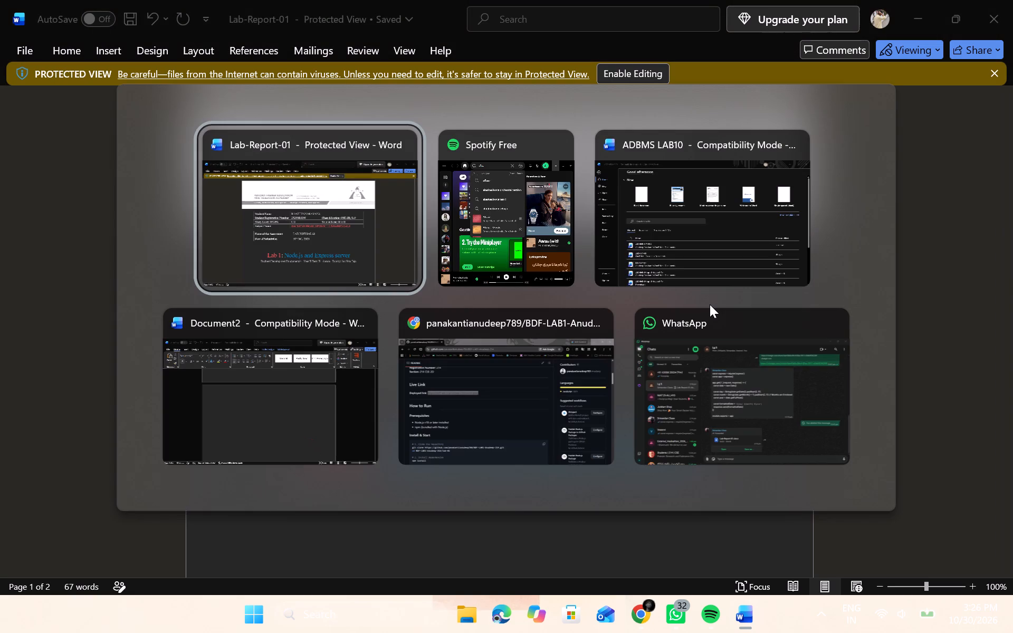
{"action": "left_click", "coordinate": [1012, 0]}
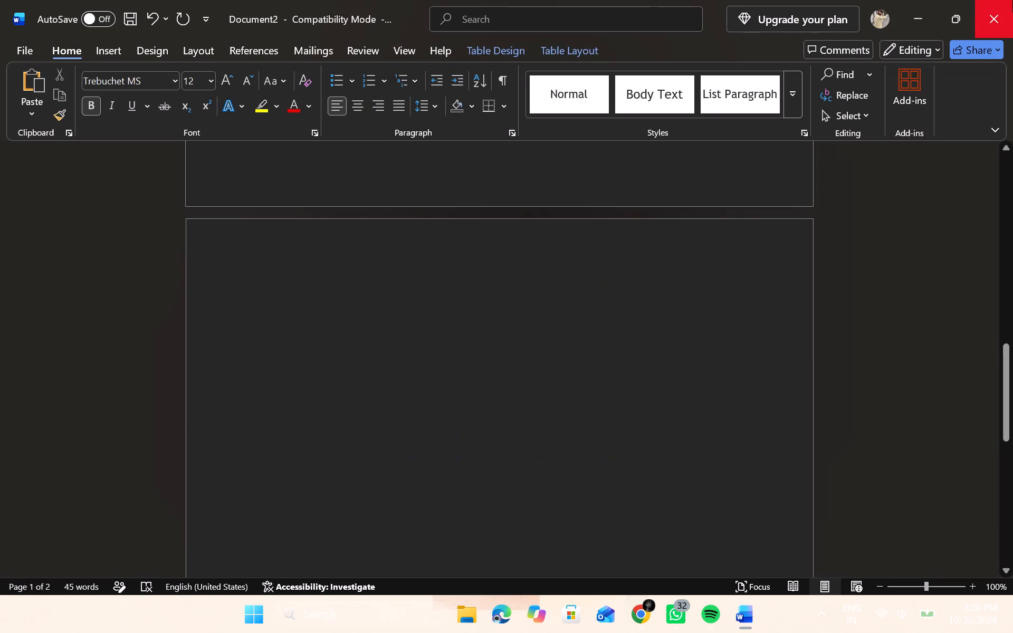
{"action": "scroll", "coordinate": [707, 252], "scroll_direction": "up", "scroll_amount": 3}
{"action": "scroll", "coordinate": [707, 252], "scroll_direction": "down", "scroll_amount": 1}
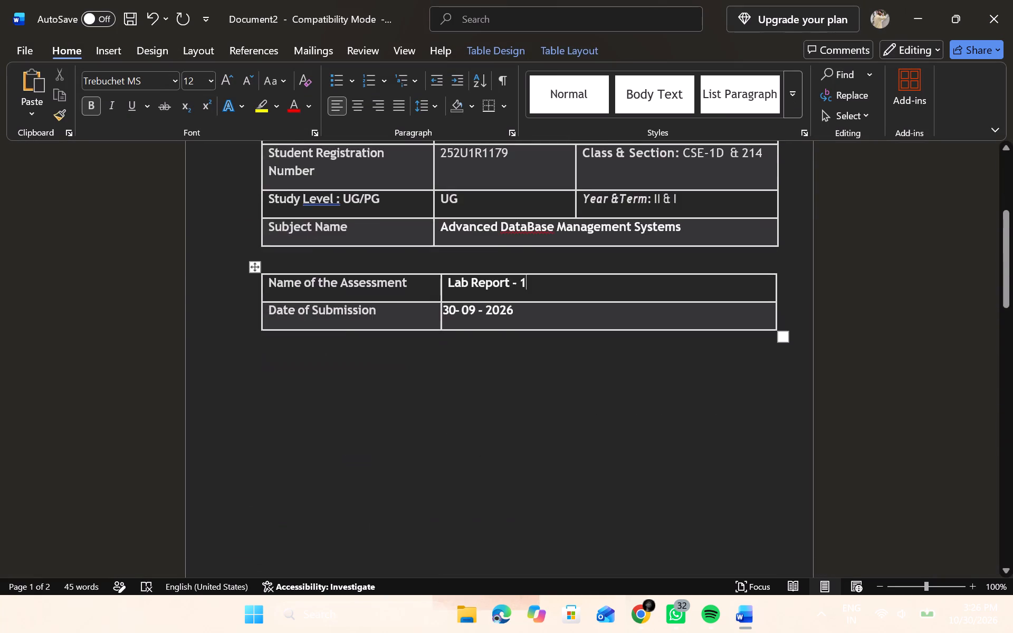
{"action": "scroll", "coordinate": [707, 252], "scroll_direction": "down", "scroll_amount": 1}
{"action": "scroll", "coordinate": [599, 298], "scroll_direction": "up", "scroll_amount": 1}
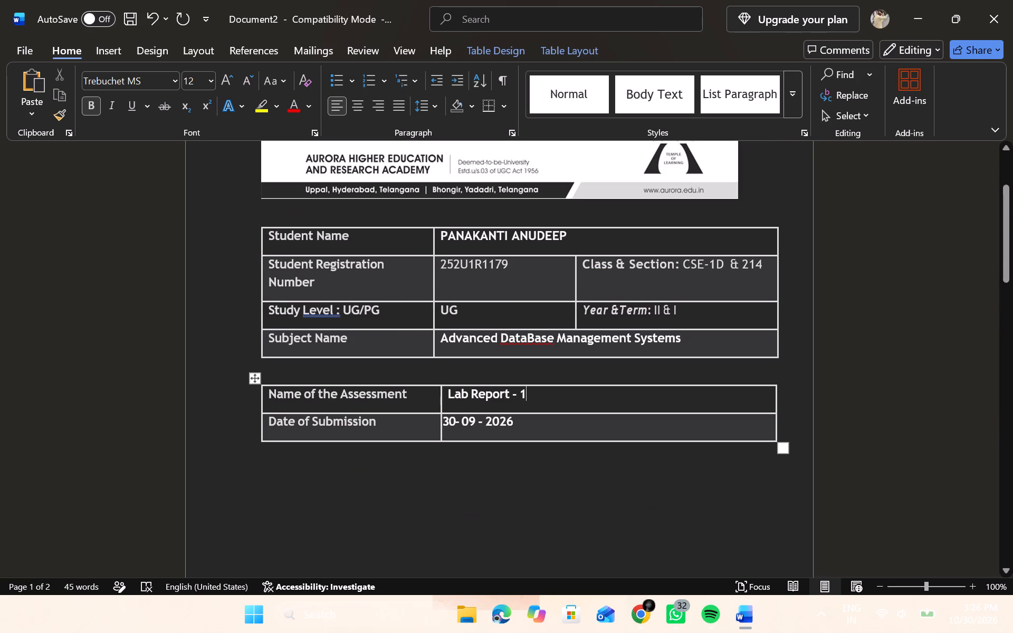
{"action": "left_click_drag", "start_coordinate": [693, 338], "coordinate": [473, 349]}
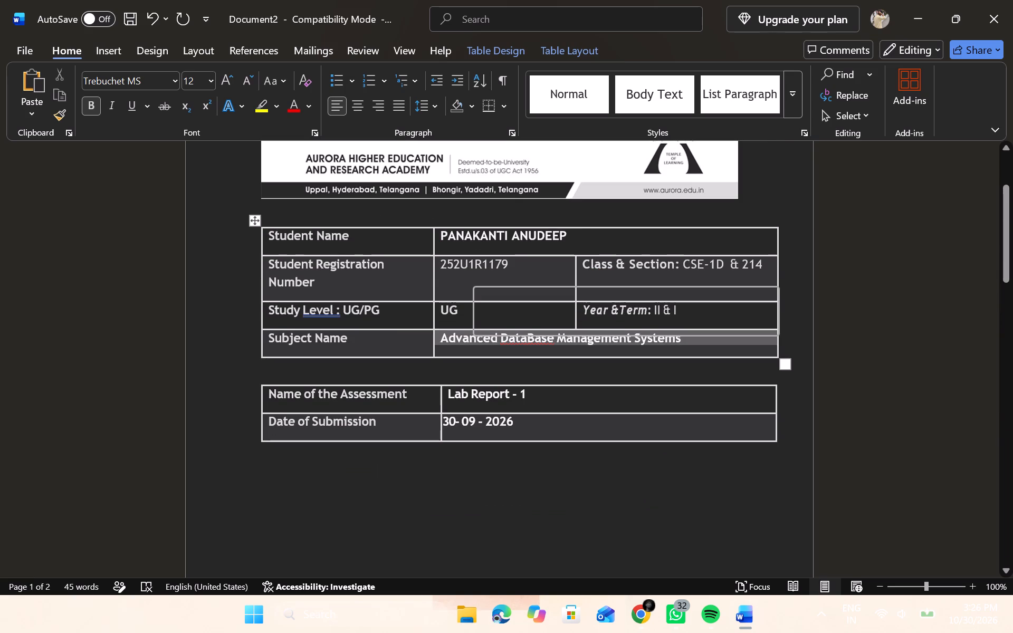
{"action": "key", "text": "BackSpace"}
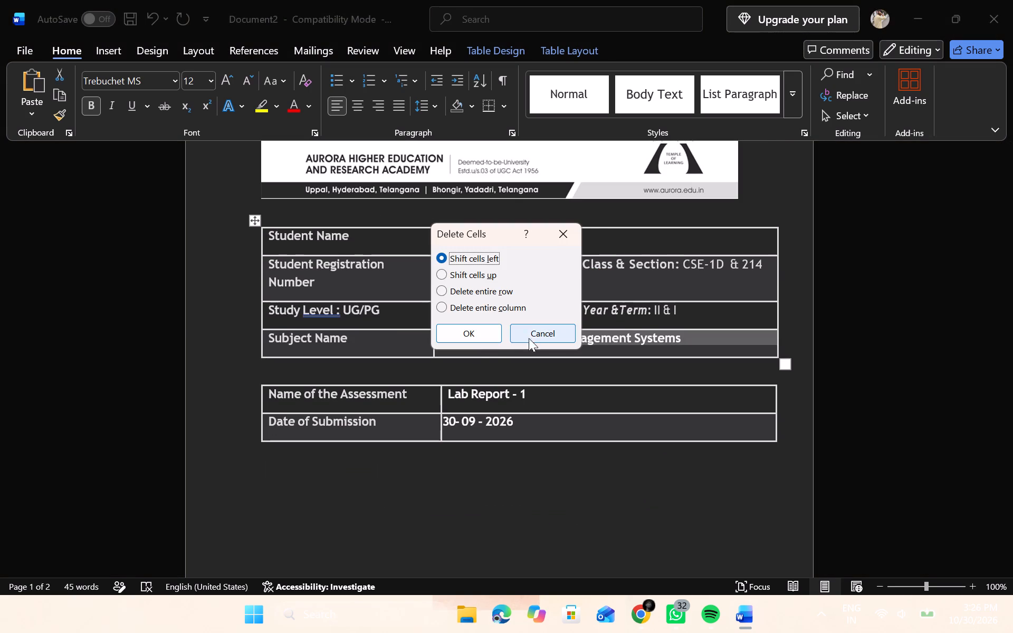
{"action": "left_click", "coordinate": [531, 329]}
Replace the Subject Name entry in Document2's student details table with Backend Development Fundamentals.
{"action": "left_click", "coordinate": [681, 339]}
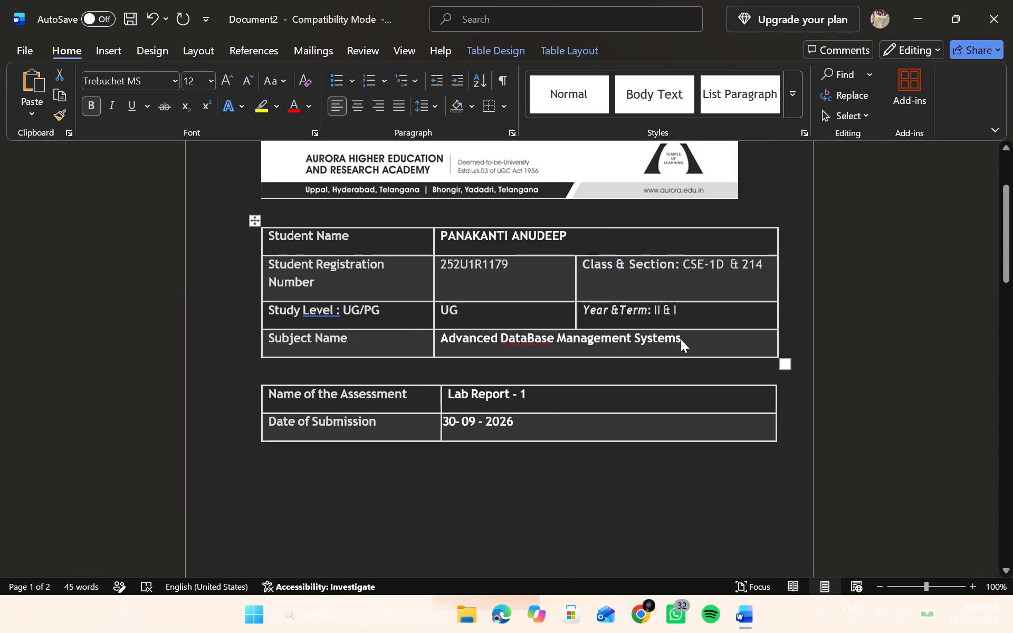
{"action": "left_click_drag", "start_coordinate": [681, 339], "coordinate": [461, 356]}
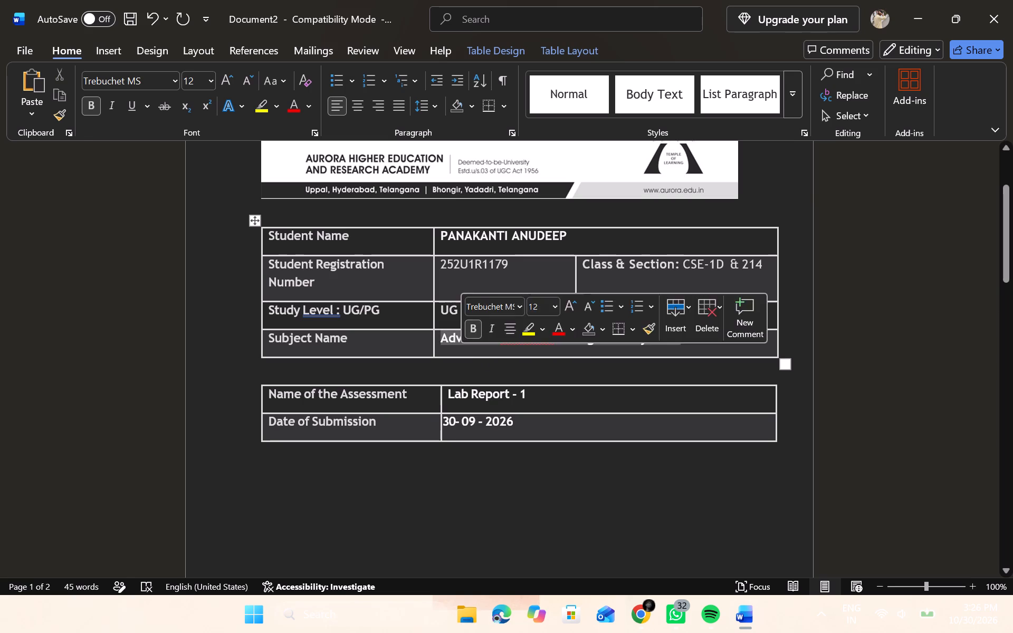
{"action": "key", "text": "BackSpace"}
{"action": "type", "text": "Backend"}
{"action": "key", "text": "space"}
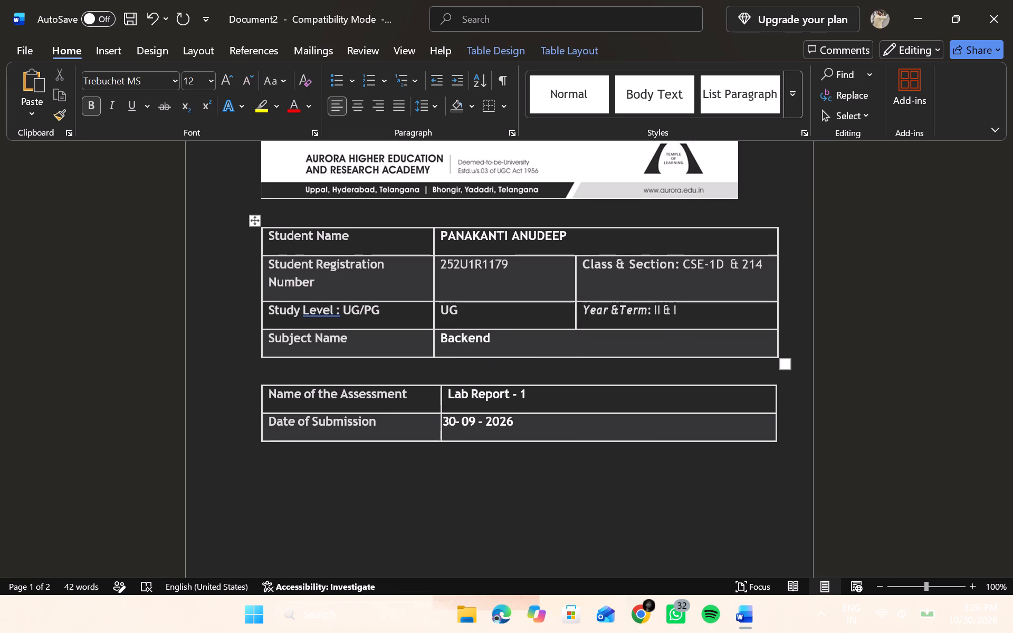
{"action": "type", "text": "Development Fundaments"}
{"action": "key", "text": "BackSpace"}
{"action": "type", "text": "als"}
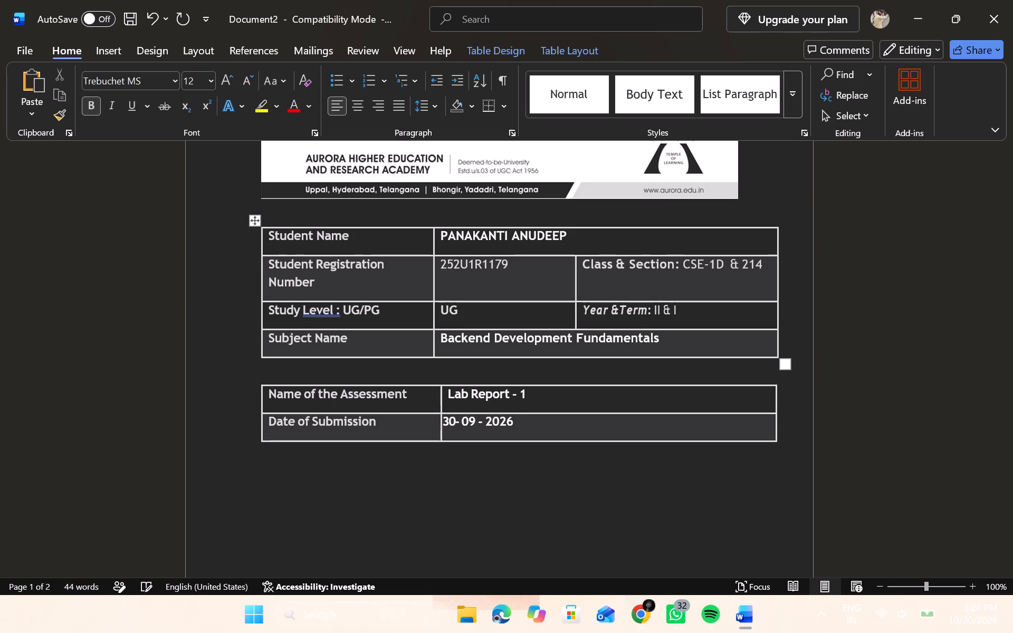
Copy the "Lab 1: Node.js and Express server" heading and the course details line below it from Lab-Report-01.
{"action": "scroll", "coordinate": [527, 298], "scroll_direction": "down", "scroll_amount": 1}
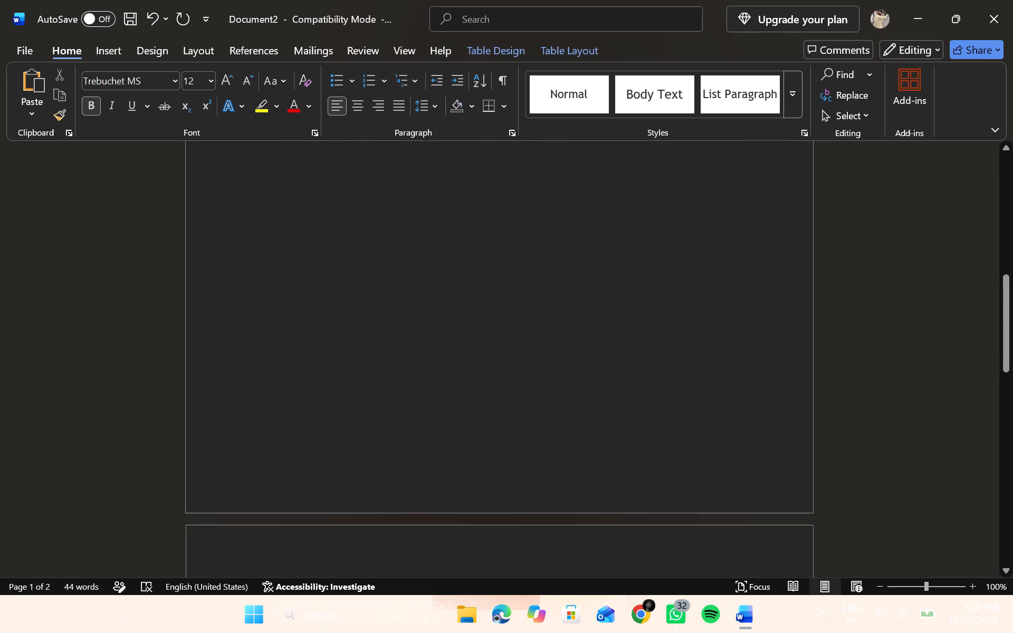
{"action": "scroll", "coordinate": [527, 298], "scroll_direction": "down", "scroll_amount": 2}
{"action": "scroll", "coordinate": [527, 298], "scroll_direction": "up", "scroll_amount": 1}
{"action": "scroll", "coordinate": [429, 330], "scroll_direction": "up", "scroll_amount": 1}
{"action": "scroll", "coordinate": [429, 330], "scroll_direction": "down", "scroll_amount": 1}
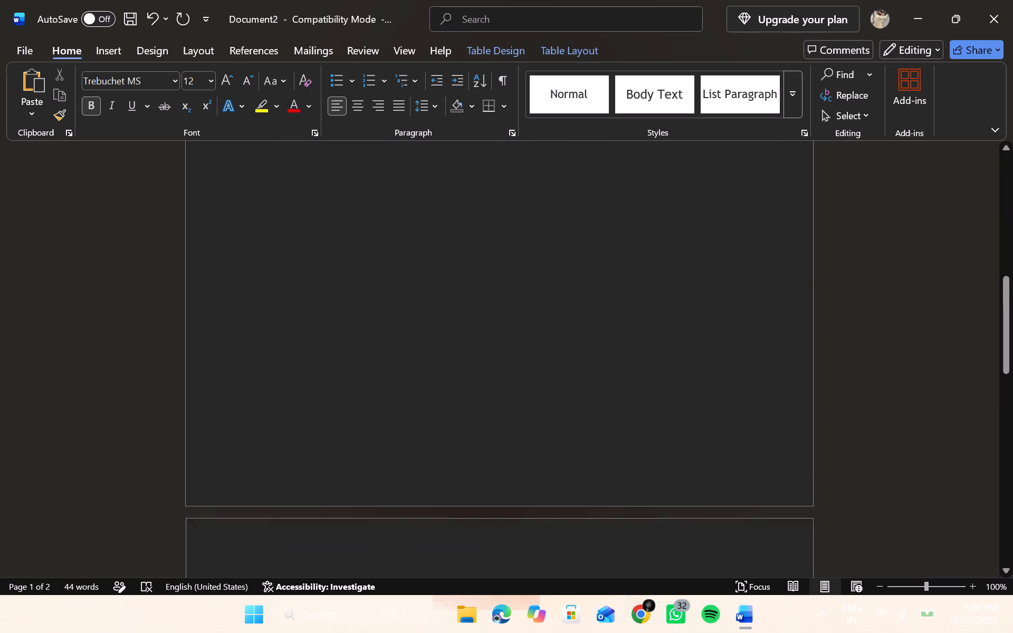
{"action": "scroll", "coordinate": [429, 330], "scroll_direction": "down", "scroll_amount": 1}
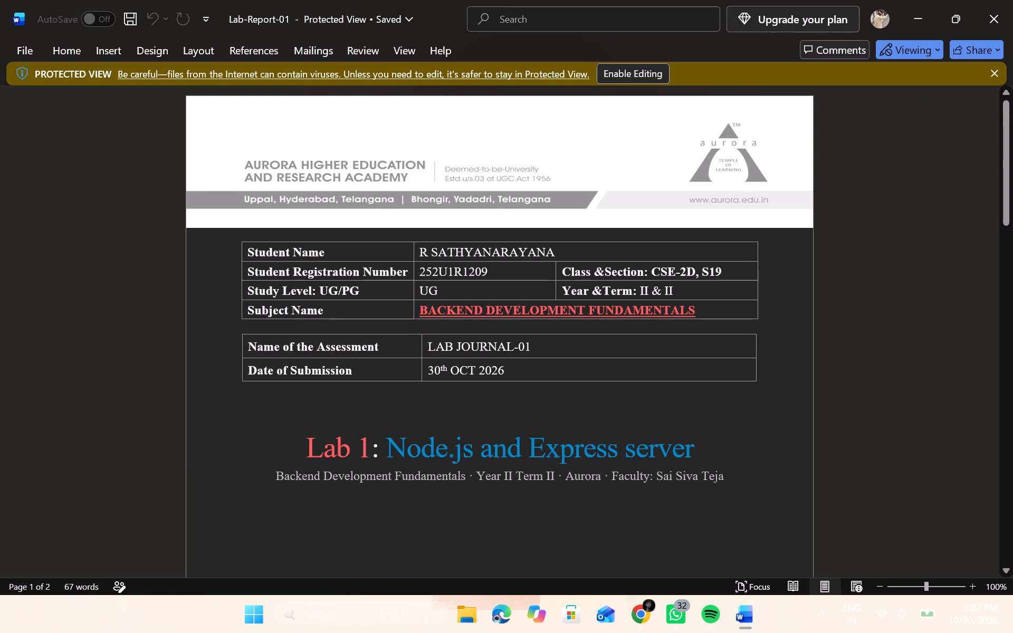
{"action": "scroll", "coordinate": [398, 381], "scroll_direction": "down", "scroll_amount": 1}
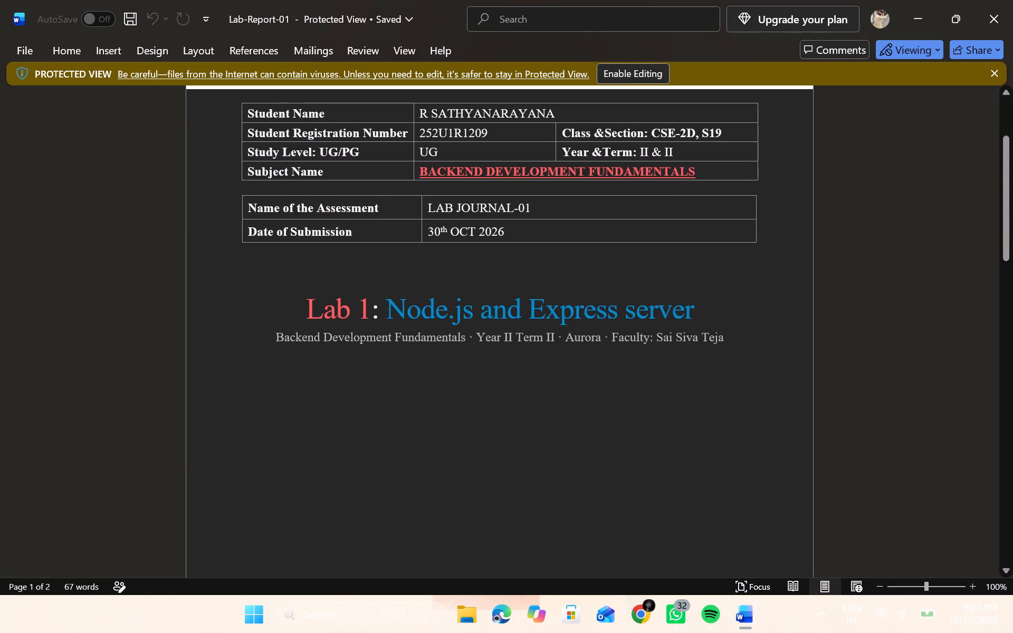
{"action": "left_click_drag", "start_coordinate": [708, 311], "coordinate": [281, 334]}
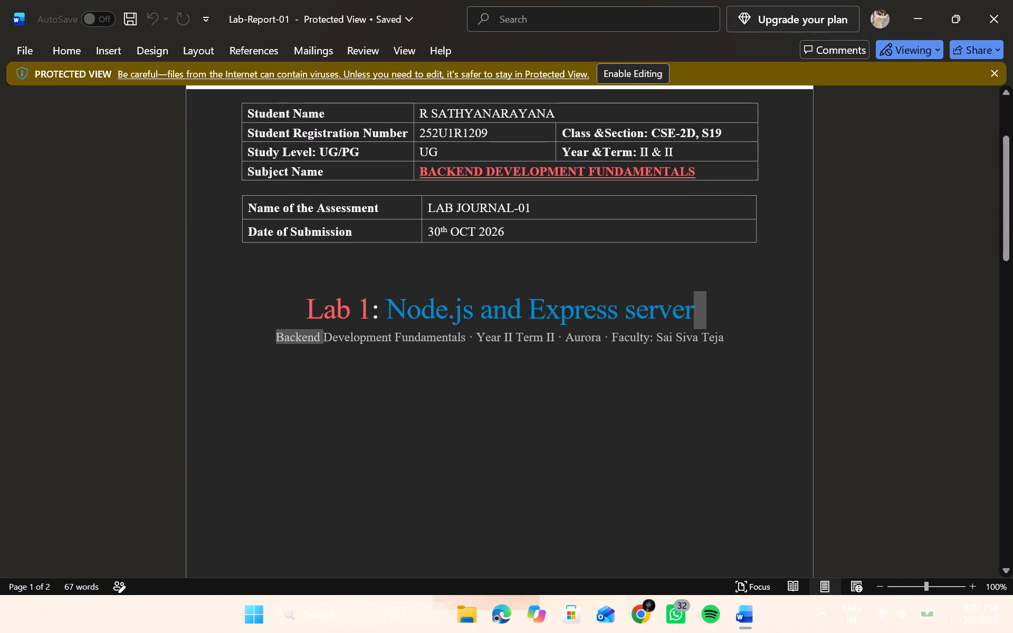
{"action": "left_click_drag", "start_coordinate": [281, 334], "coordinate": [285, 337]}
{"action": "left_click_drag", "start_coordinate": [301, 358], "coordinate": [745, 367]}
{"action": "left_click_drag", "start_coordinate": [745, 367], "coordinate": [338, 305]}
{"action": "left_click", "coordinate": [501, 411]}
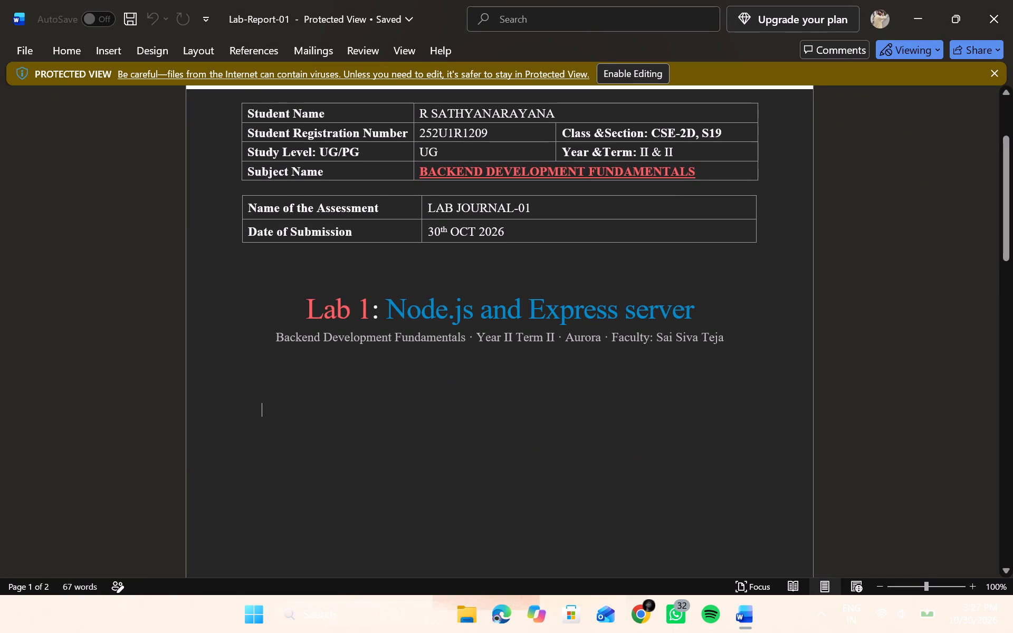
{"action": "left_click_drag", "start_coordinate": [751, 351], "coordinate": [296, 313]}
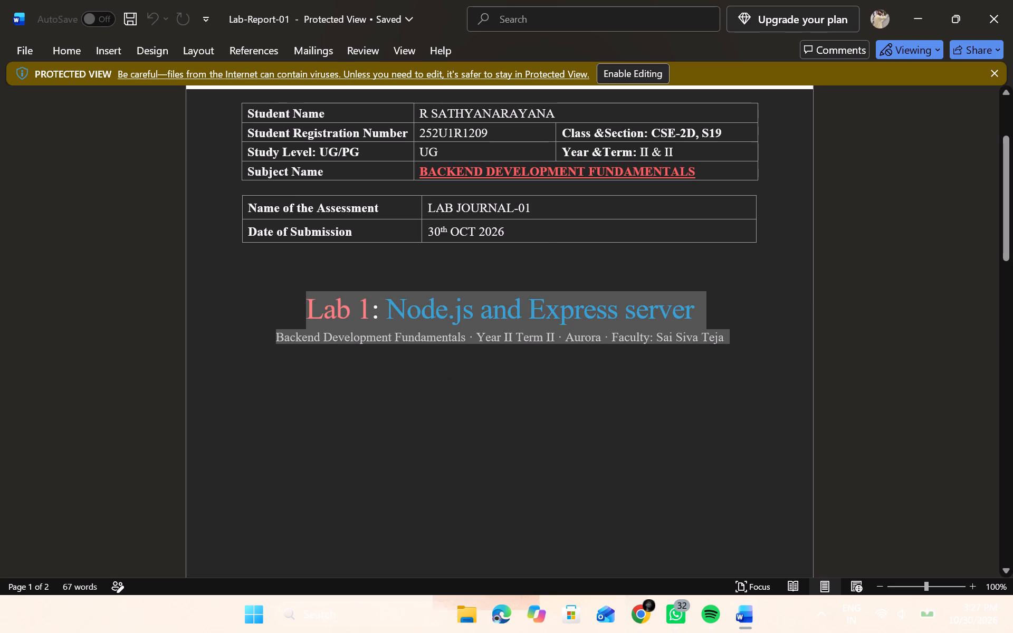
{"action": "key", "text": "ctrl+c"}
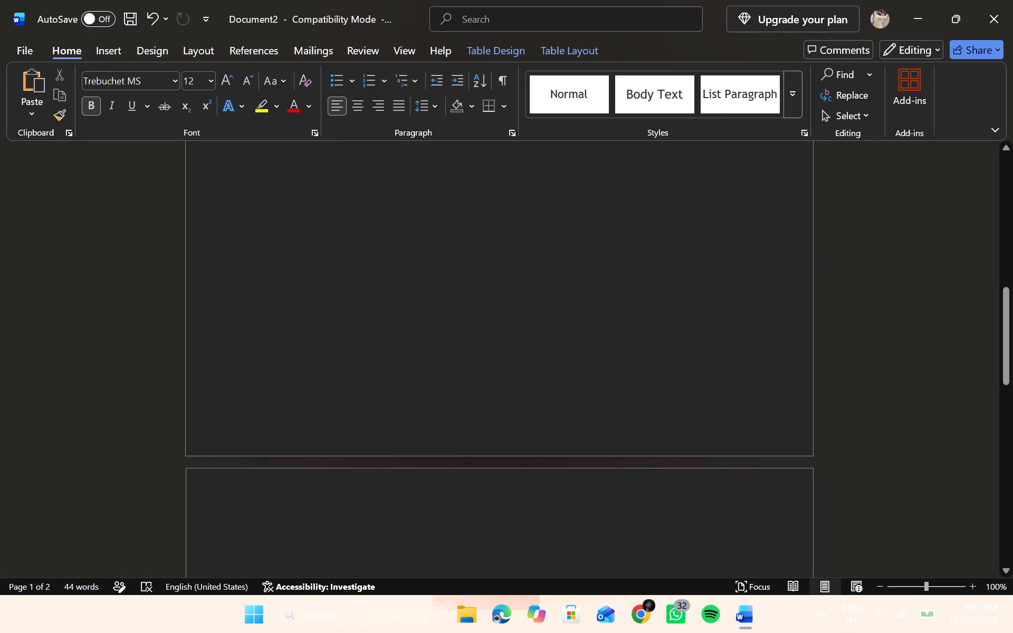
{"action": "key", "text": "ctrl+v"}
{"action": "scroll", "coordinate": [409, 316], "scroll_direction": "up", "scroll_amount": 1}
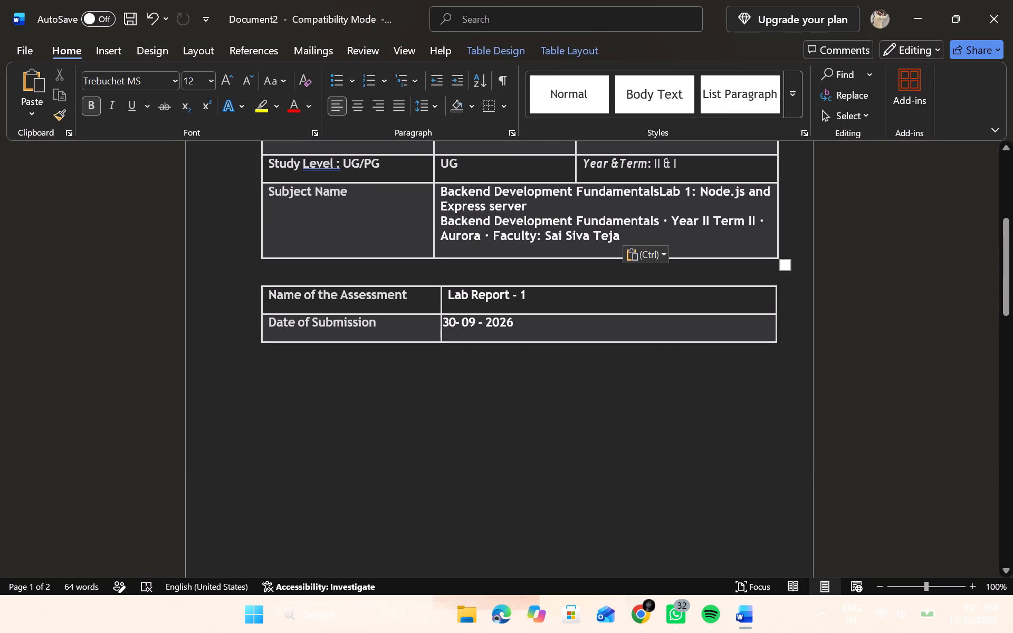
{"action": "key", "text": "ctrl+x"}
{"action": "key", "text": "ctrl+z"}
Paste the copied Lab 1 heading and course details line at the top of the own report's empty second page.
{"action": "left_click", "coordinate": [360, 401]}
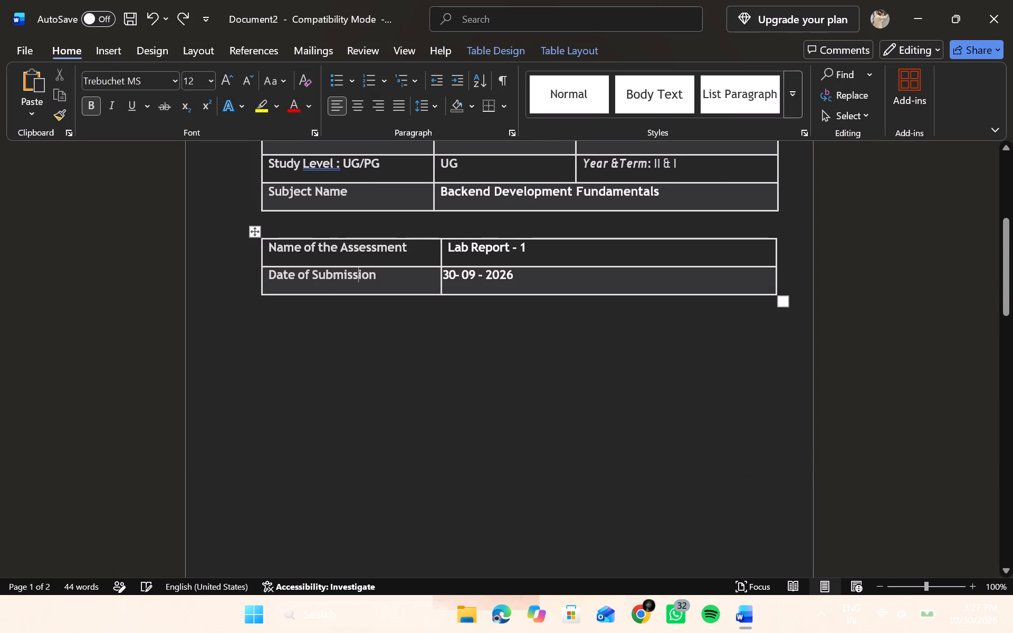
{"action": "double_click", "coordinate": [360, 401]}
{"action": "scroll", "coordinate": [359, 451], "scroll_direction": "down", "scroll_amount": 1}
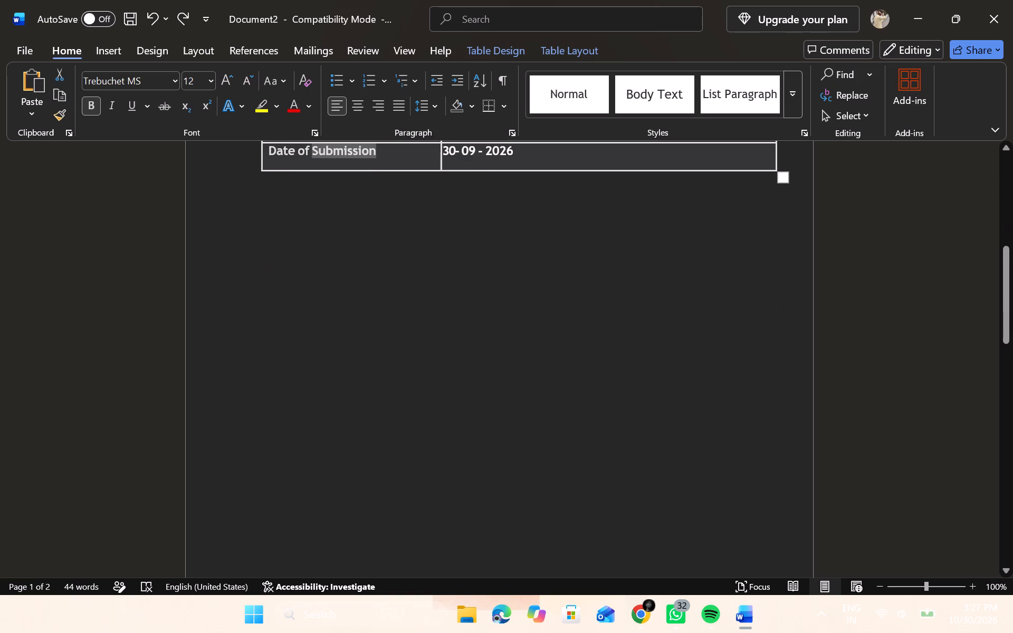
{"action": "double_click", "coordinate": [302, 401]}
{"action": "scroll", "coordinate": [302, 401], "scroll_direction": "down", "scroll_amount": 1}
{"action": "left_click", "coordinate": [305, 392]}
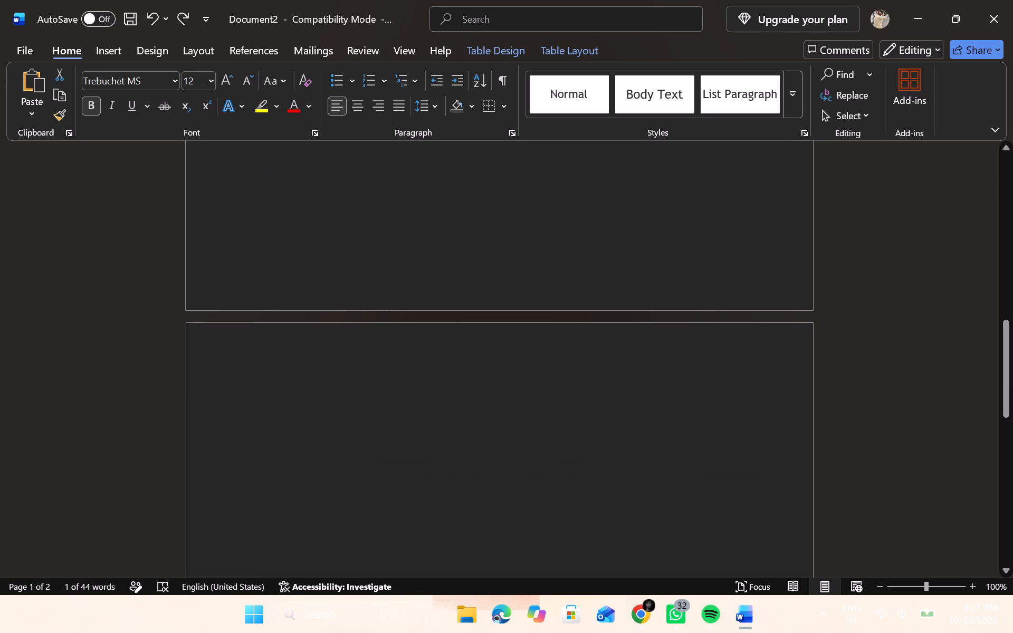
{"action": "key", "text": "ctrl+v"}
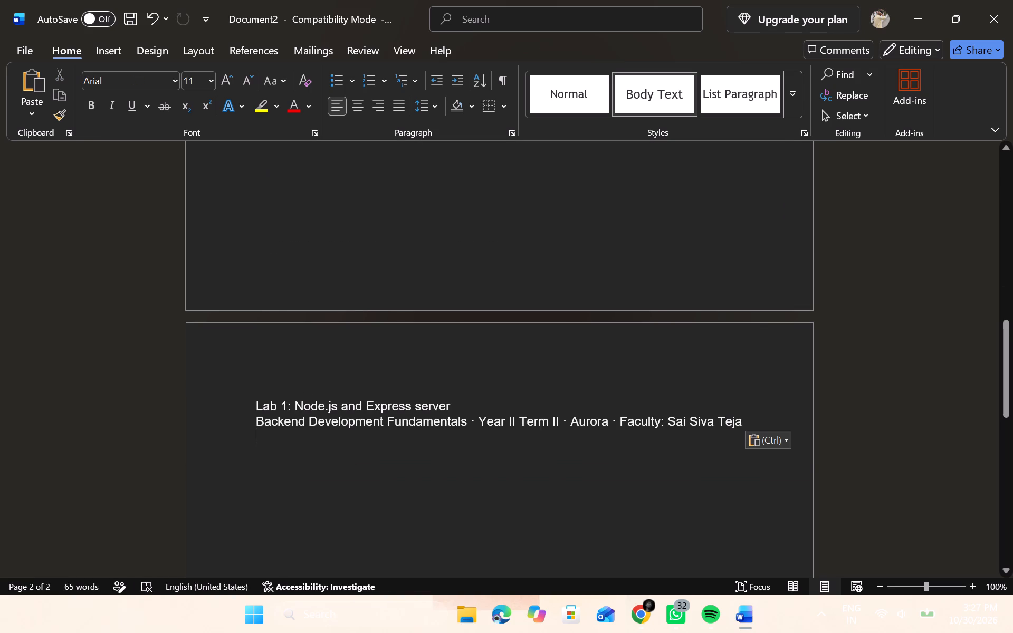
Enlarge the "Lab 1: Node.js and Express server" heading on the second page to 18 pt.
{"action": "left_click_drag", "start_coordinate": [488, 397], "coordinate": [230, 405]}
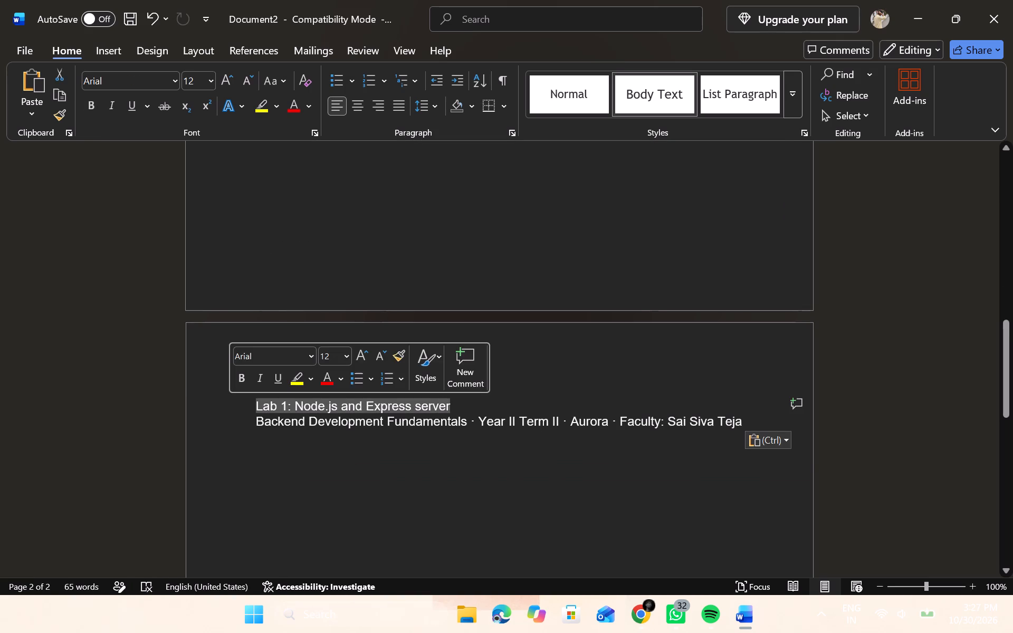
{"action": "triple_click", "coordinate": [357, 358]}
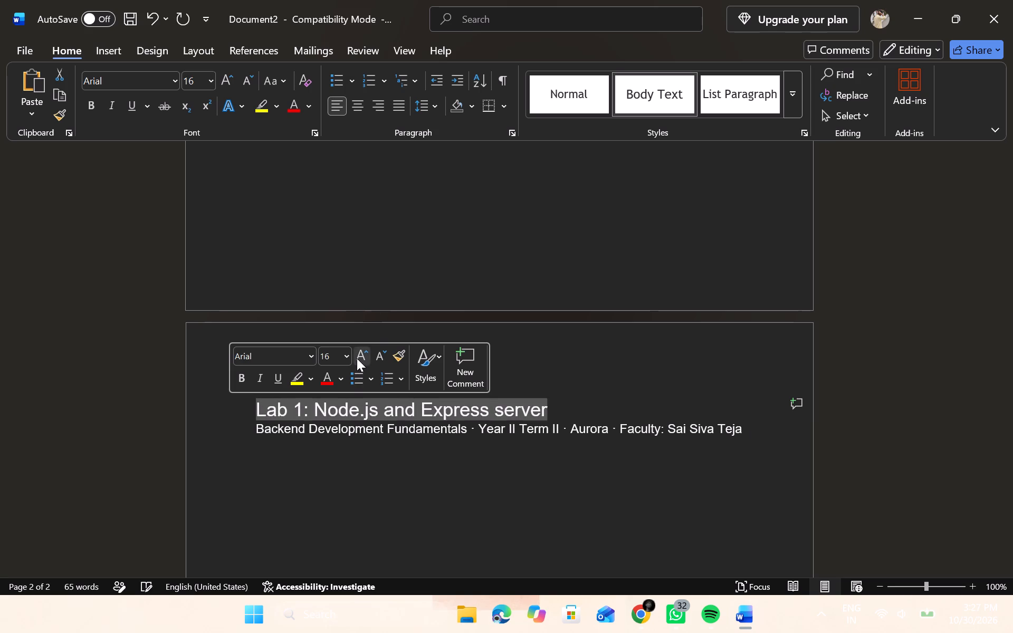
{"action": "left_click", "coordinate": [557, 416]}
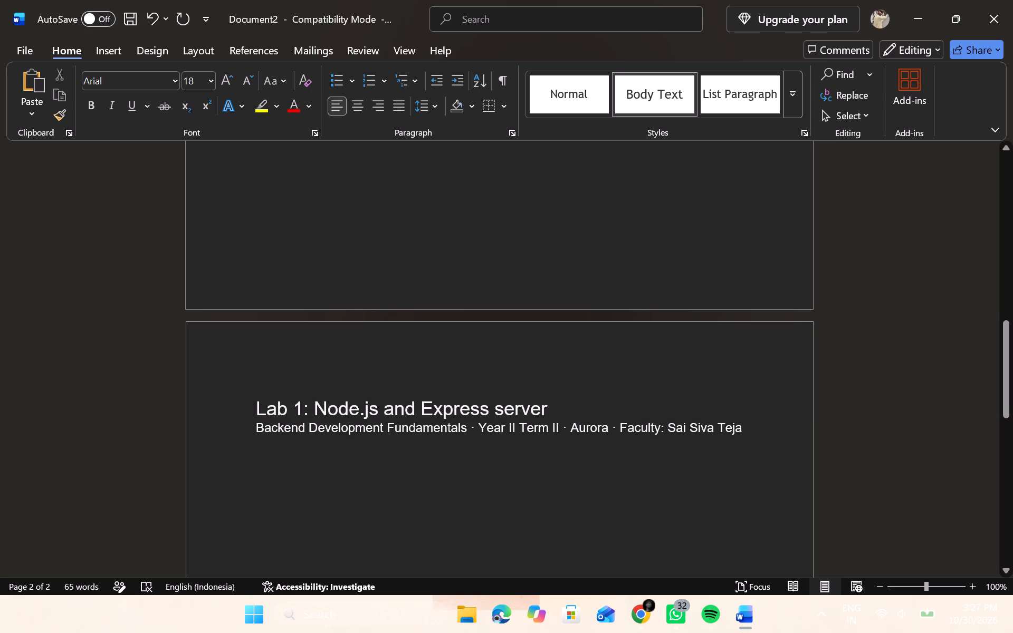
Copy the GitHub Repository and Published Link lines from Lab-Report-01 into the own report, one blank line below the course details.
{"action": "left_click", "coordinate": [754, 429]}
{"action": "key", "text": "Return"}
{"action": "key", "text": "Return"}
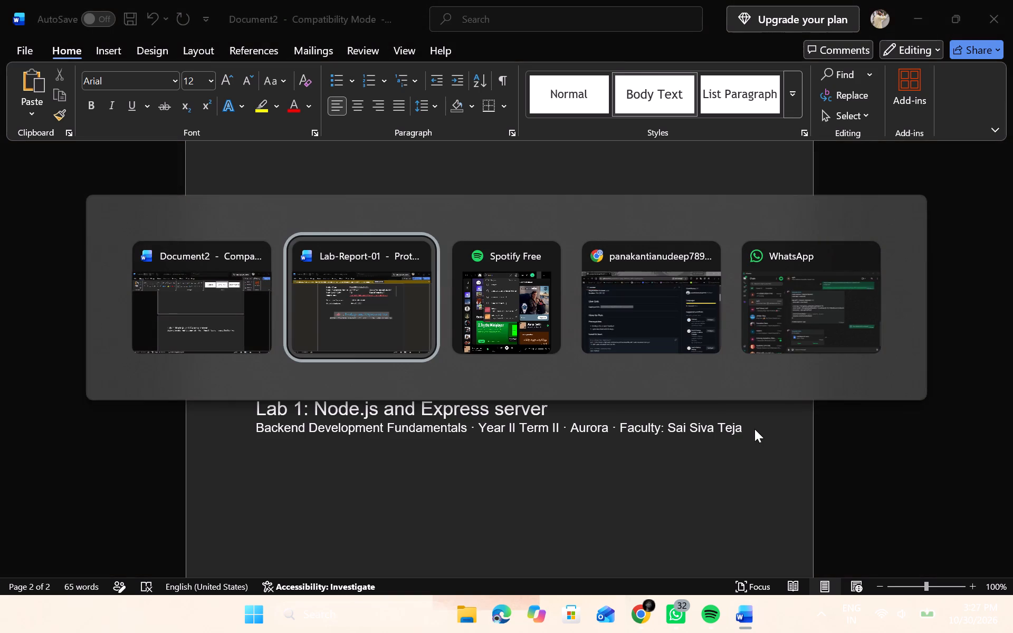
{"action": "scroll", "coordinate": [584, 408], "scroll_direction": "down", "scroll_amount": 5}
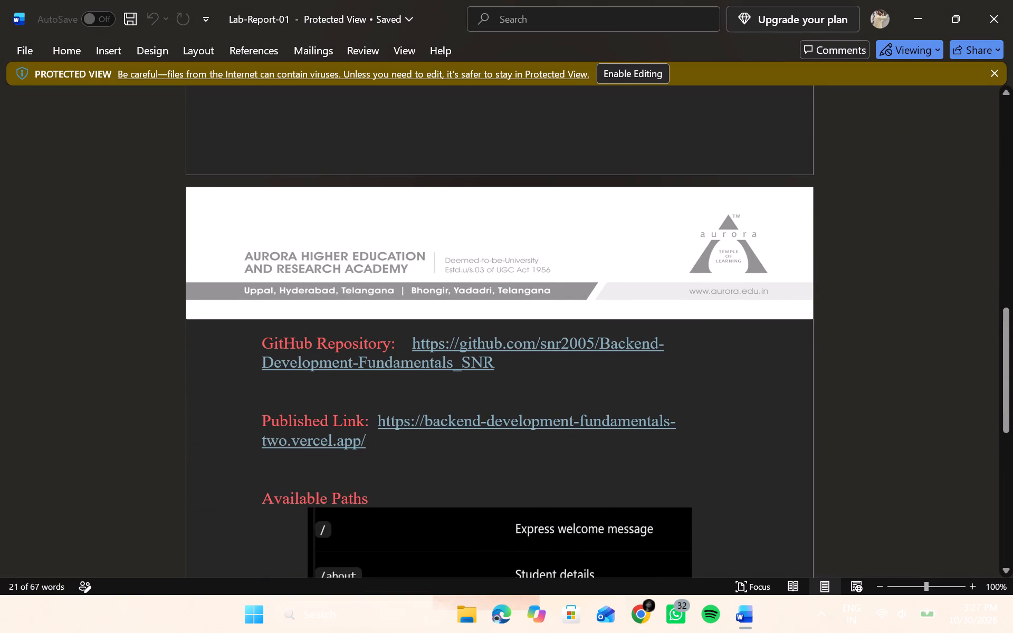
{"action": "left_click_drag", "start_coordinate": [369, 450], "coordinate": [253, 344]}
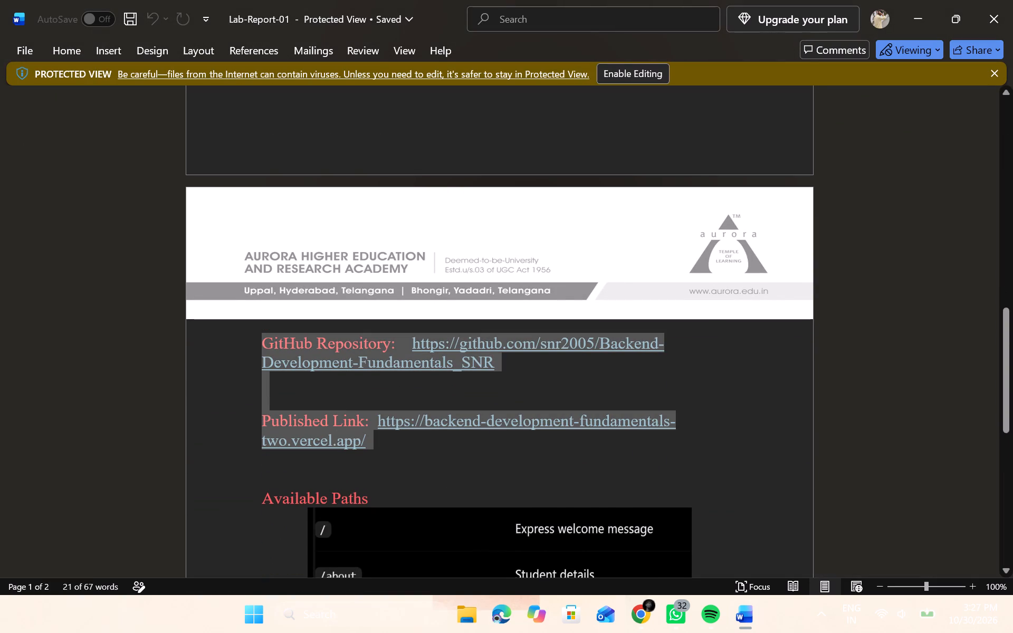
{"action": "key", "text": "ctrl+c"}
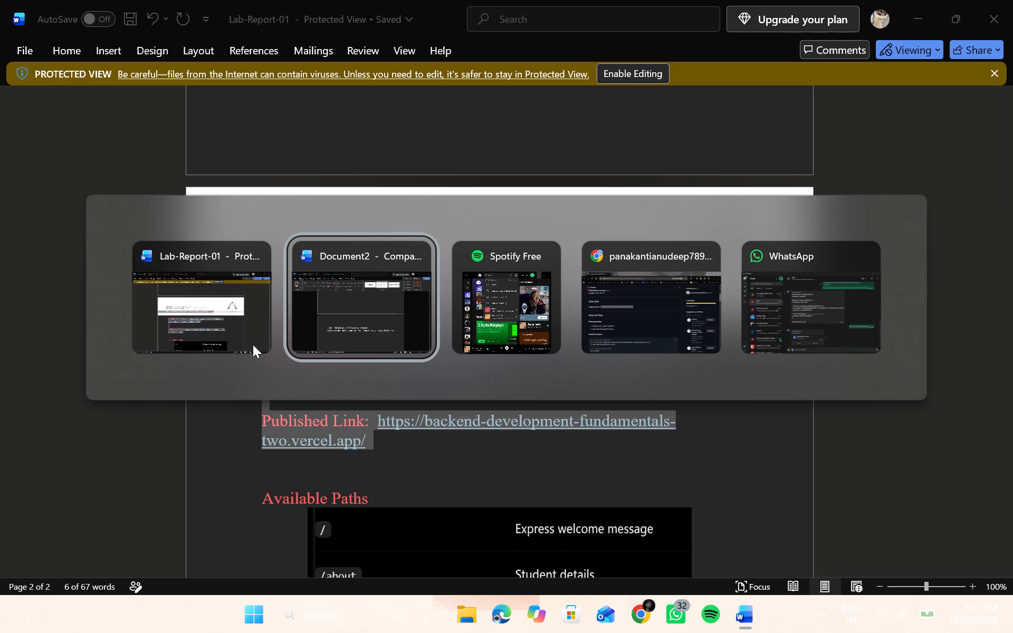
{"action": "scroll", "coordinate": [328, 372], "scroll_direction": "down", "scroll_amount": 1}
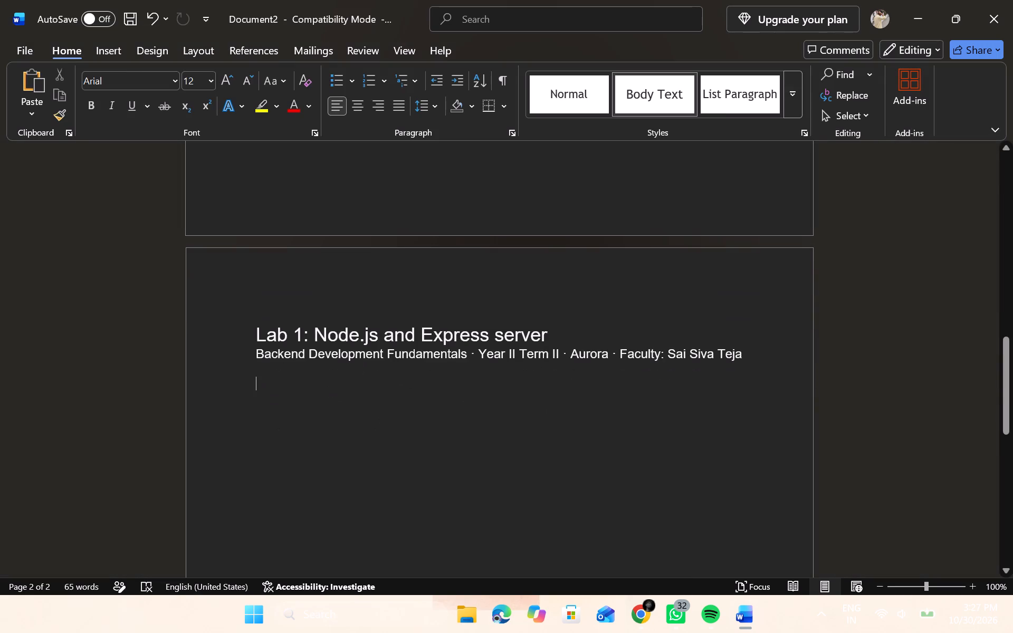
{"action": "key", "text": "ctrl+v"}
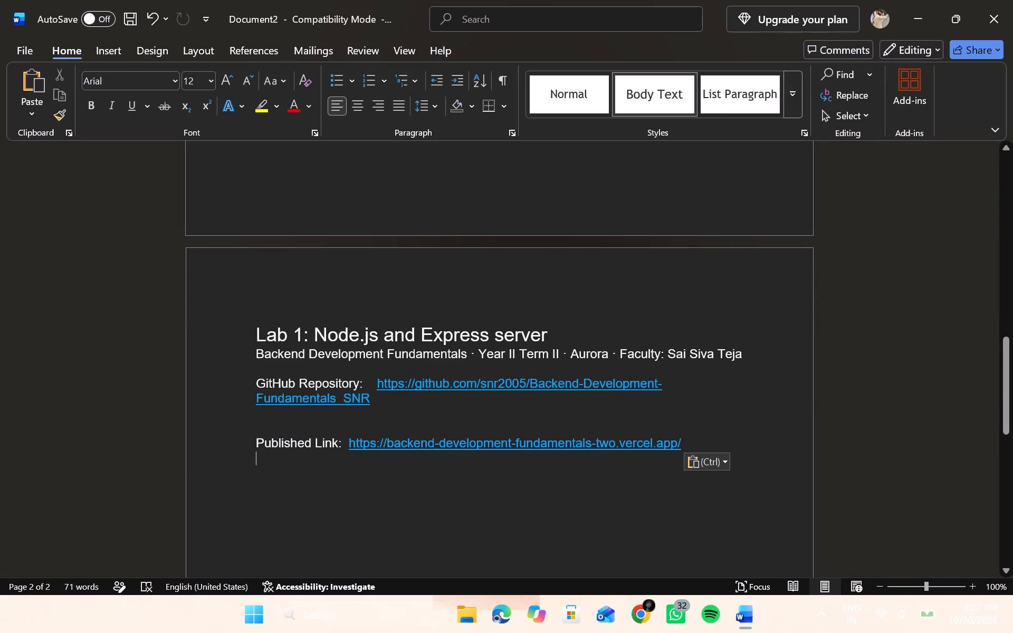
Replace the pasted GitHub Repository address with the own BDF-LAB1 repository link from the clipboard history, followed by a line break.
{"action": "left_click_drag", "start_coordinate": [377, 405], "coordinate": [375, 379]}
{"action": "key", "text": "BackSpace"}
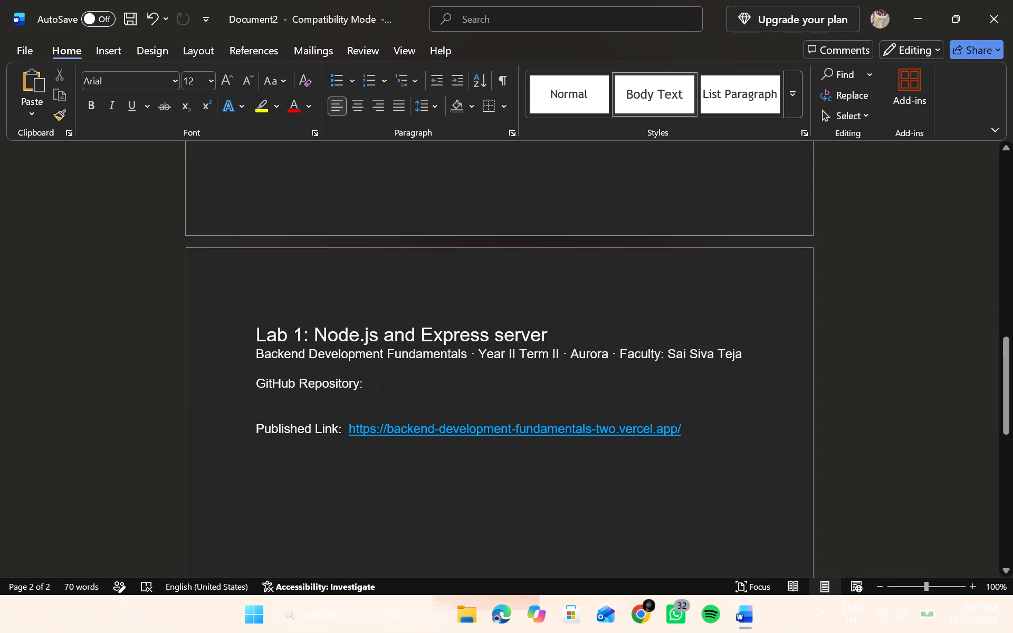
{"action": "key", "text": "super+v"}
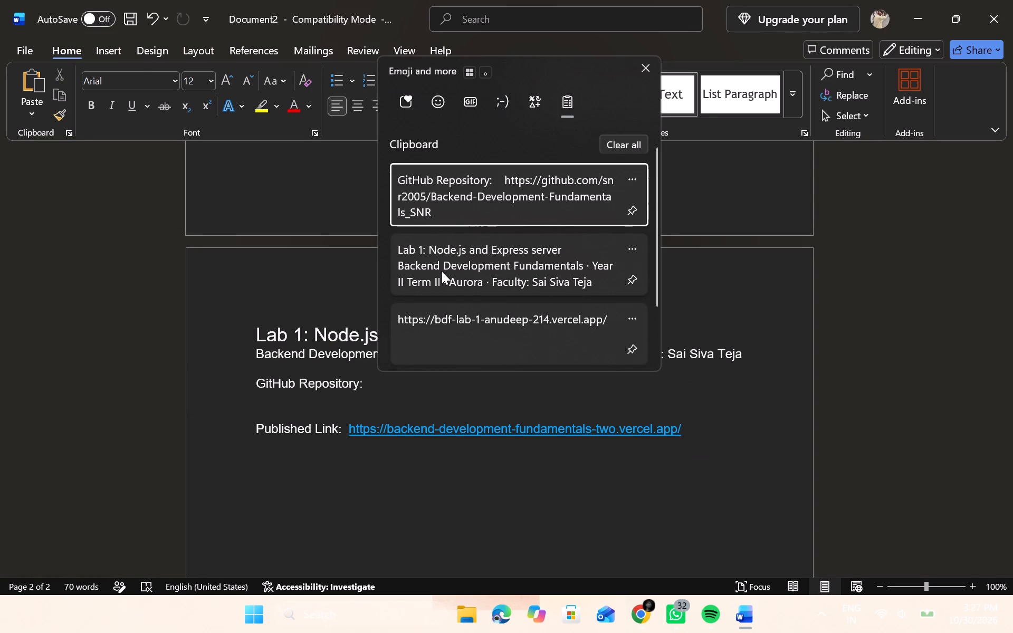
{"action": "scroll", "coordinate": [442, 271], "scroll_direction": "down", "scroll_amount": 2}
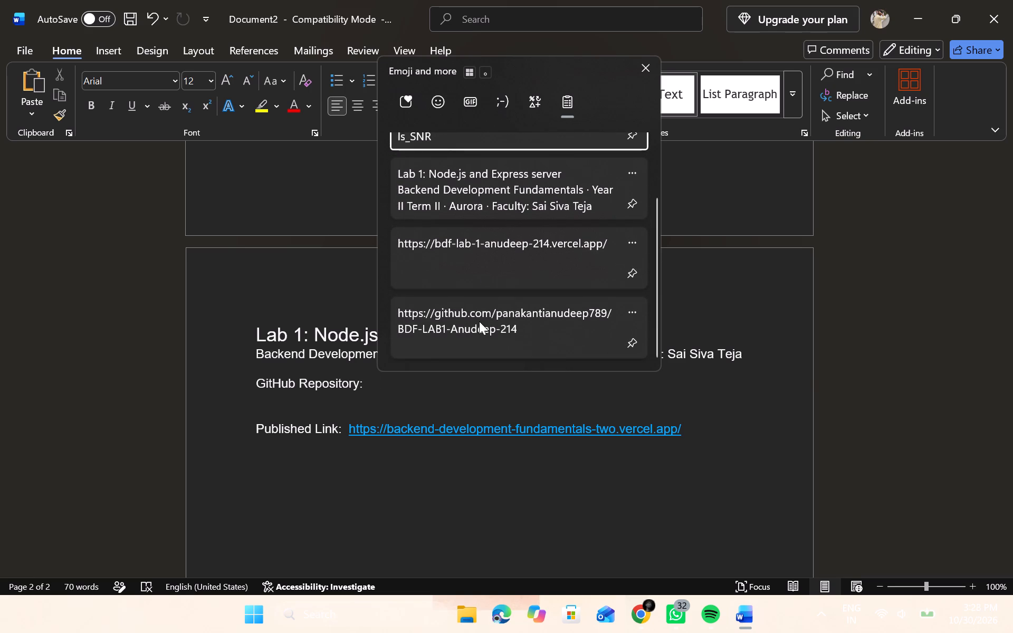
{"action": "left_click", "coordinate": [479, 321]}
{"action": "key", "text": "ctrl+v"}
{"action": "key", "text": "Return"}
Replace the pasted Published Link address with the own bdf-lab-1 vercel.app link from the clipboard history, followed by a line break.
{"action": "scroll", "coordinate": [479, 321], "scroll_direction": "down", "scroll_amount": 1}
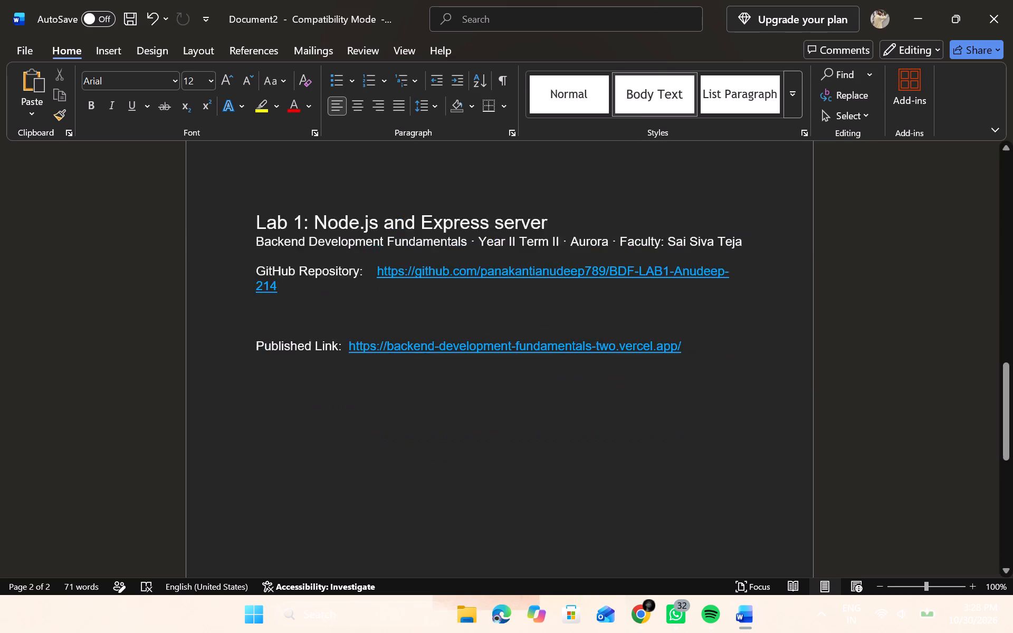
{"action": "scroll", "coordinate": [479, 321], "scroll_direction": "down", "scroll_amount": 1}
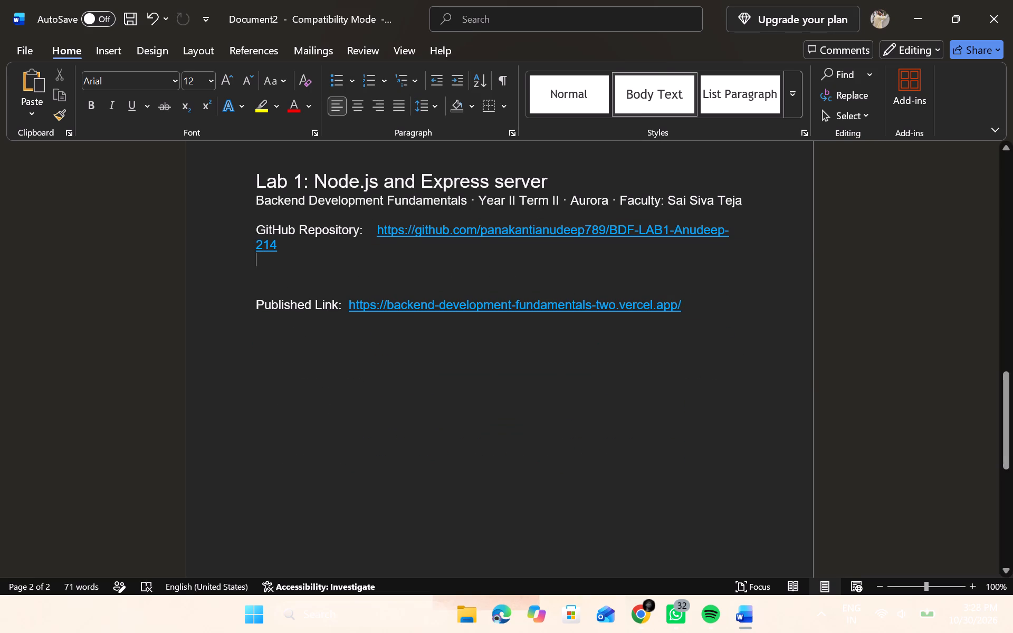
{"action": "left_click_drag", "start_coordinate": [689, 303], "coordinate": [694, 305]}
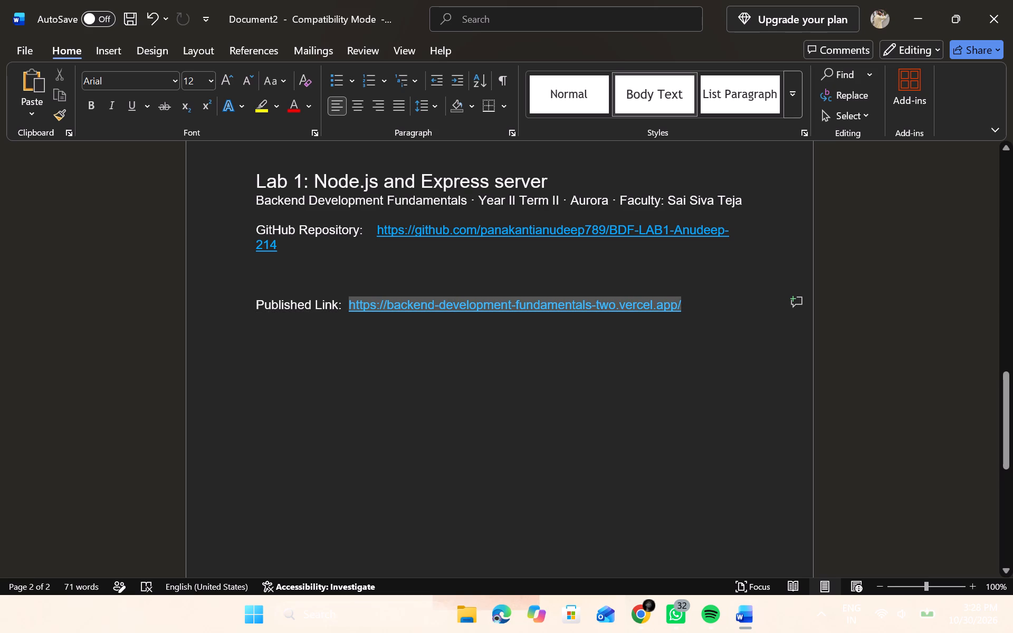
{"action": "left_click_drag", "start_coordinate": [694, 305], "coordinate": [695, 305]}
{"action": "key", "text": "BackSpace"}
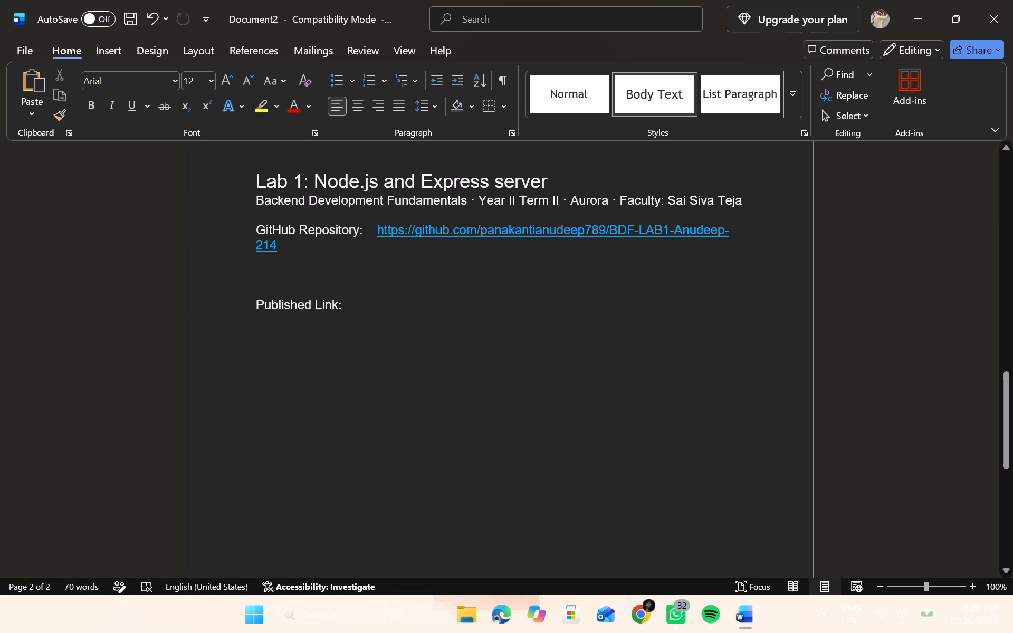
{"action": "key", "text": "super+v"}
{"action": "scroll", "coordinate": [560, 518], "scroll_direction": "down", "scroll_amount": 2}
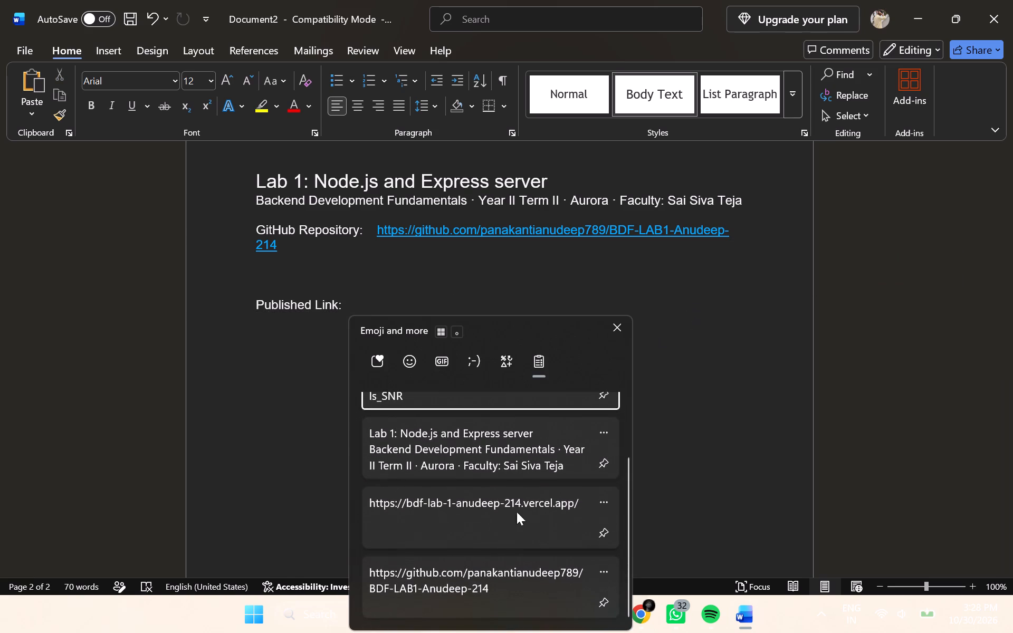
{"action": "left_click", "coordinate": [504, 516]}
{"action": "key", "text": "ctrl+v"}
{"action": "key", "text": "Return"}
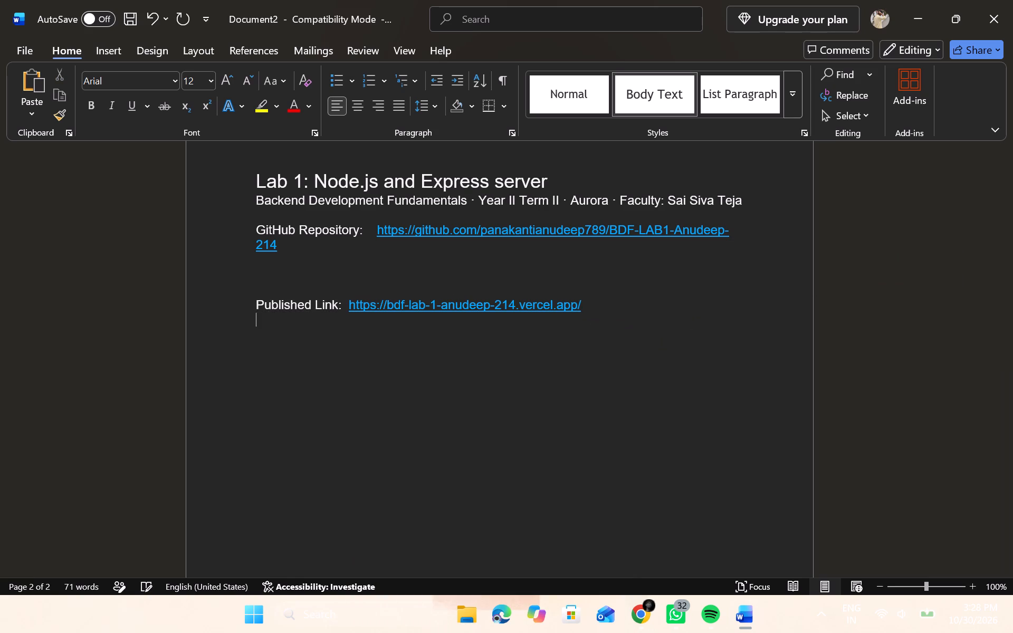
{"action": "scroll", "coordinate": [457, 433], "scroll_direction": "up", "scroll_amount": 1}
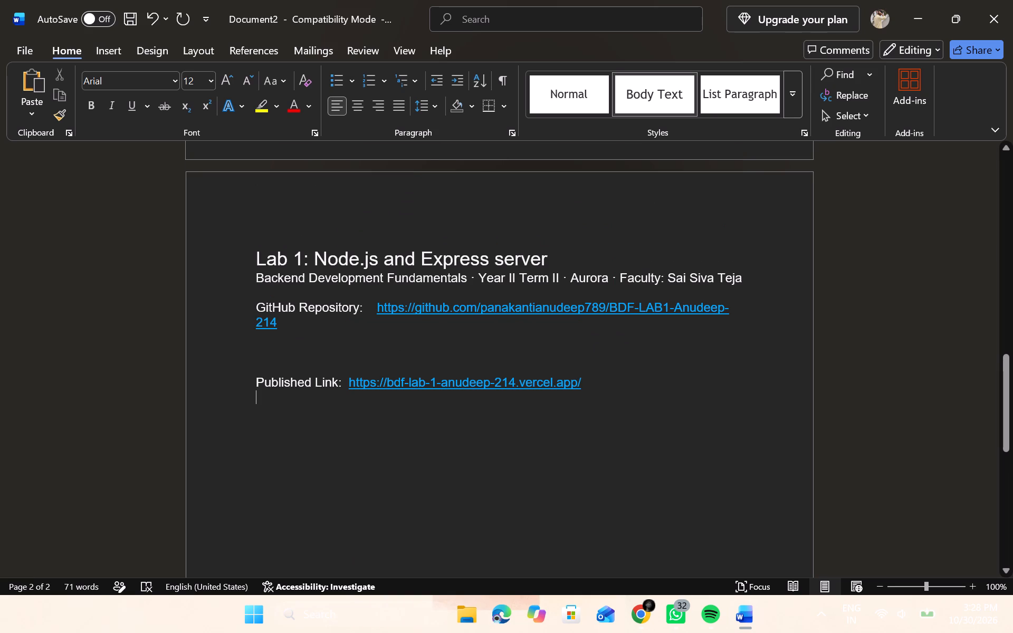
{"action": "left_click", "coordinate": [397, 382], "text": "ctrl"}
Set the Year & Term entry in the first page's student details table to II & II.
{"action": "scroll", "coordinate": [398, 262], "scroll_direction": "up", "scroll_amount": 5}
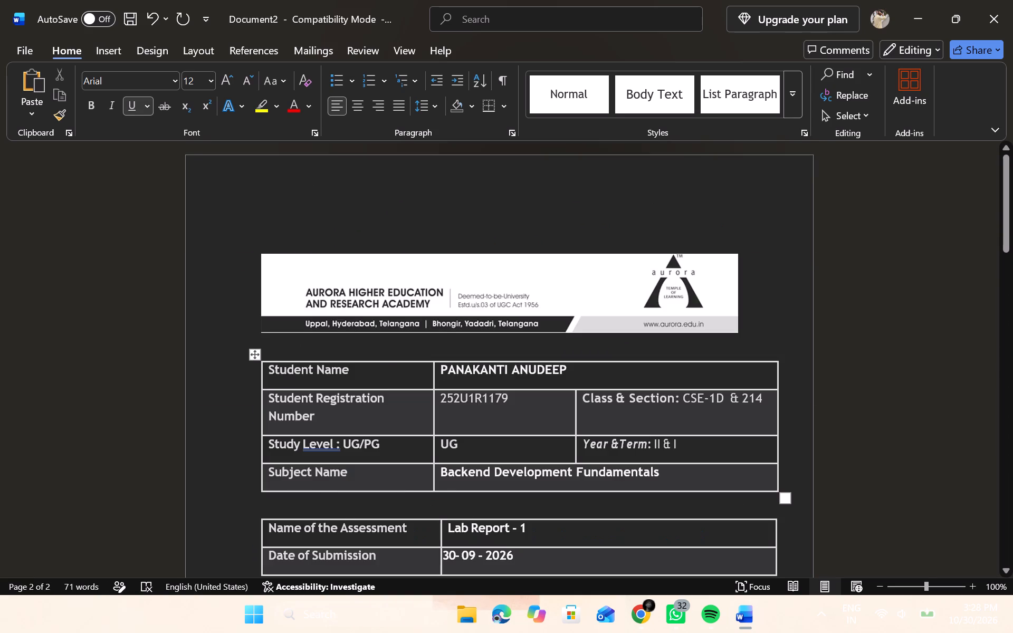
{"action": "scroll", "coordinate": [398, 262], "scroll_direction": "down", "scroll_amount": 2}
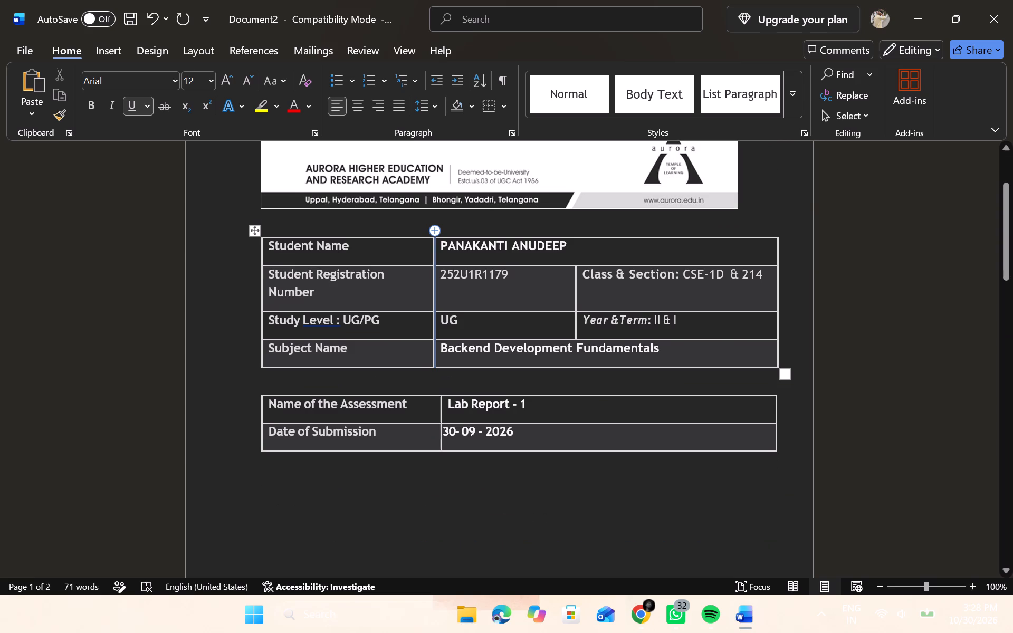
{"action": "left_click", "coordinate": [681, 324]}
{"action": "key", "text": "shift+i"}
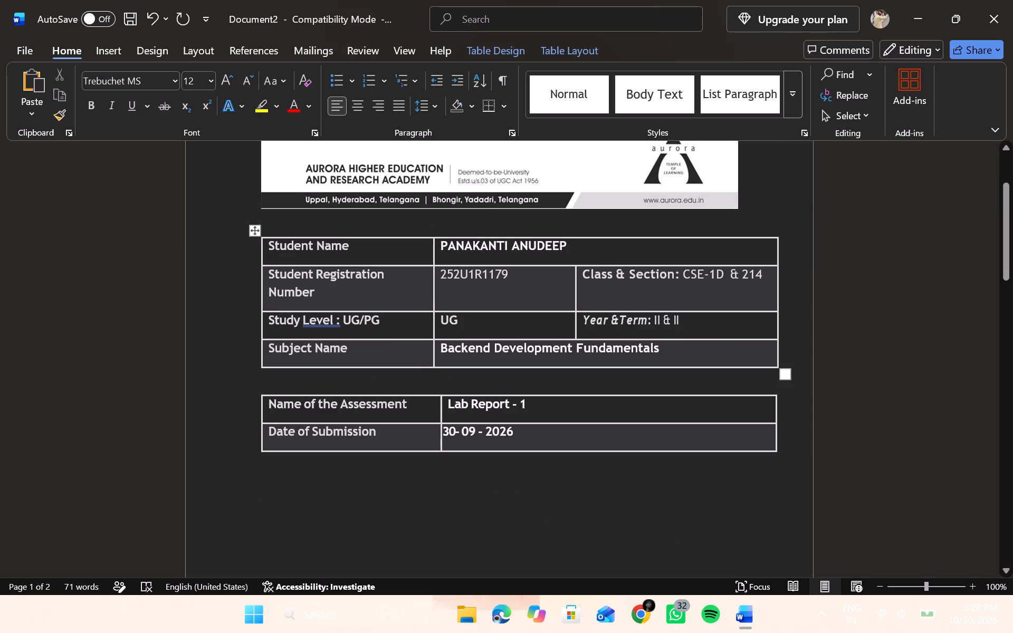
Change the month in the Date of Submission to 10, making it 30-10-2026.
{"action": "left_click", "coordinate": [475, 431]}
{"action": "key", "text": "BackSpace"}
{"action": "key", "text": "BackSpace"}
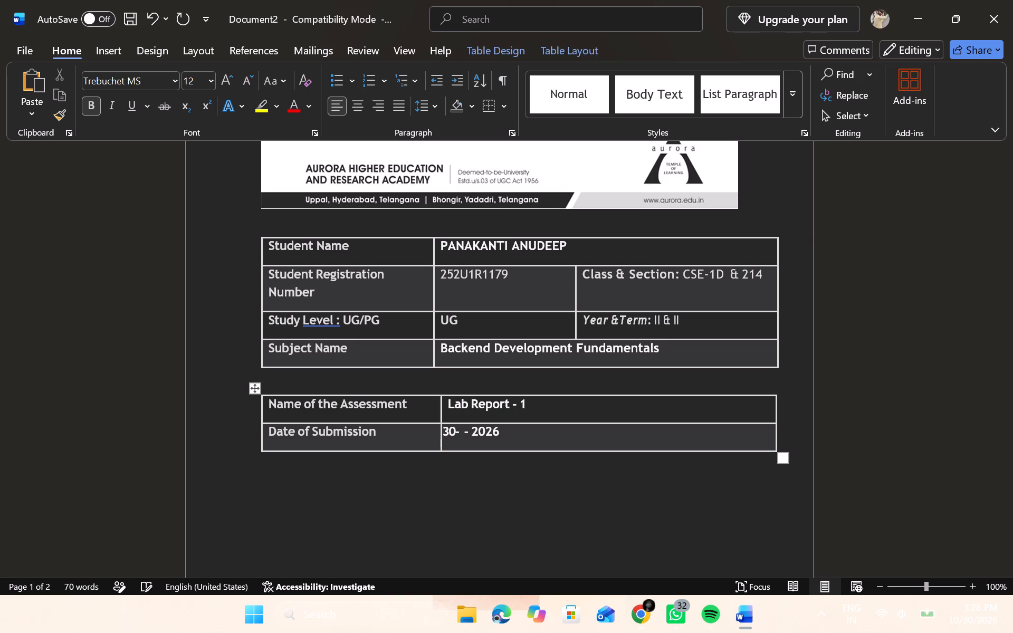
{"action": "type", "text": "10"}
Save the report as "BDF LAB1" in the personal OneDrive Documents folder.
{"action": "left_click", "coordinate": [226, 1]}
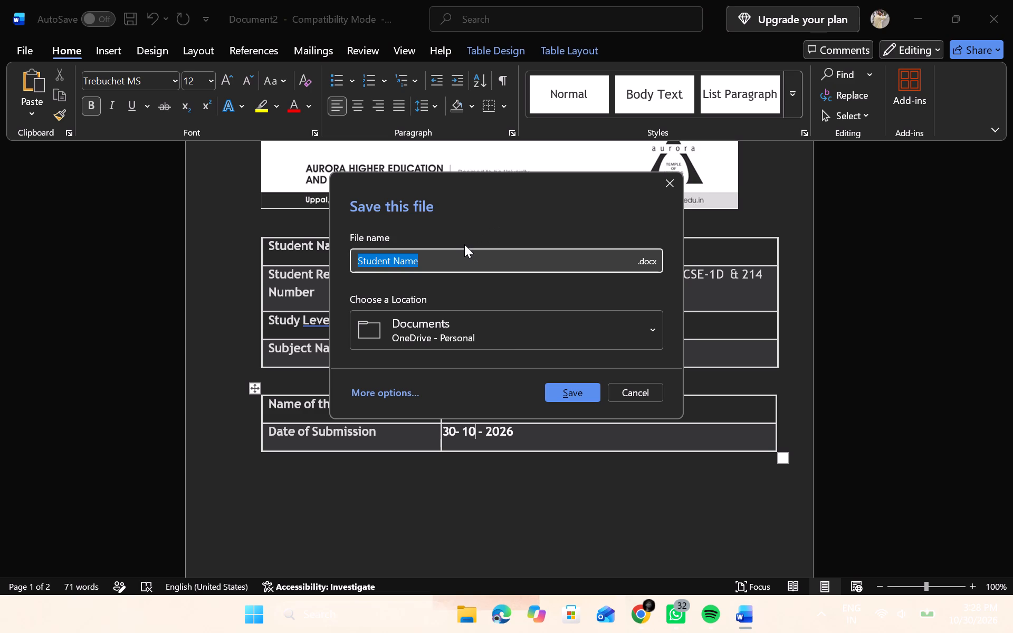
{"action": "type", "text": "BD"}
{"action": "type", "text": "F LAB1"}
{"action": "key", "text": "Return"}
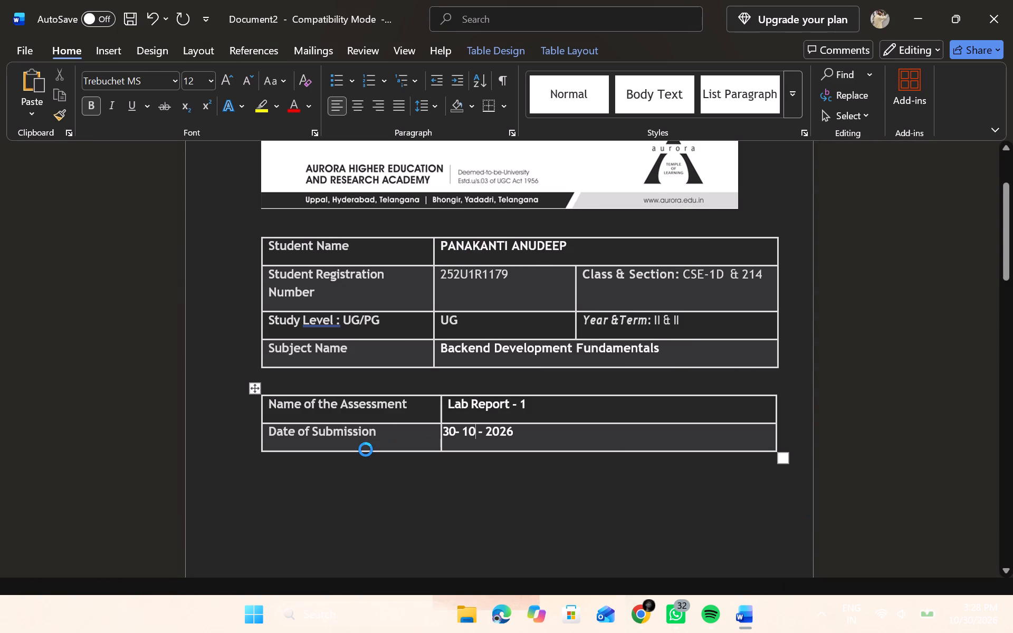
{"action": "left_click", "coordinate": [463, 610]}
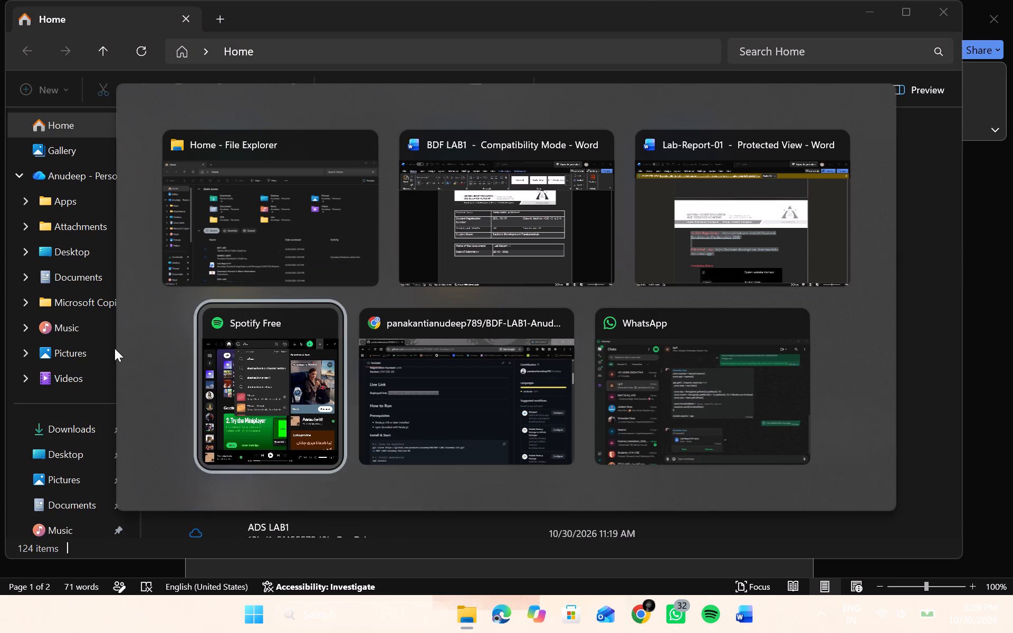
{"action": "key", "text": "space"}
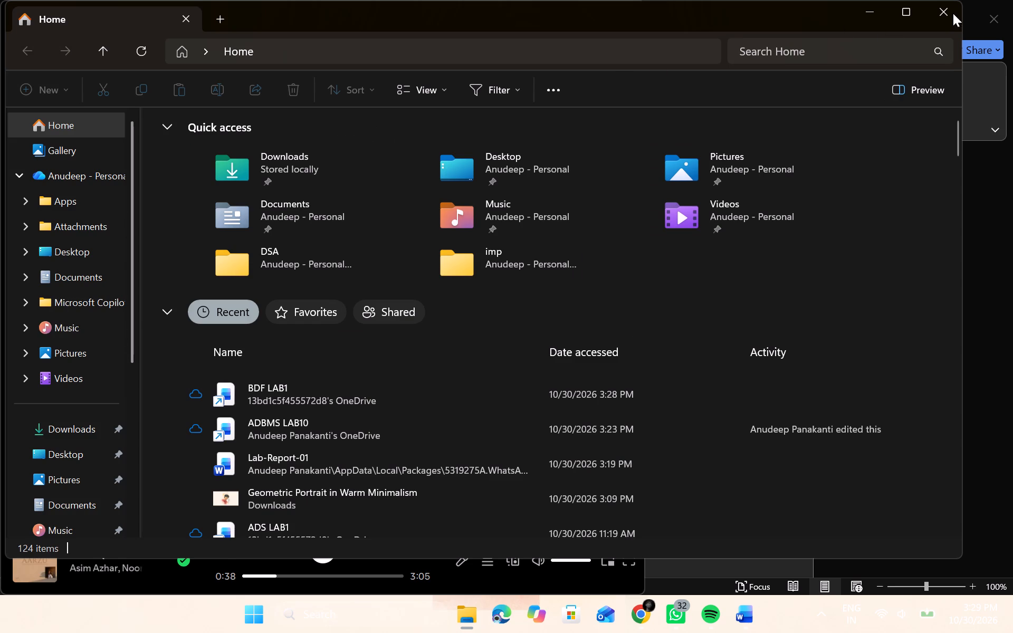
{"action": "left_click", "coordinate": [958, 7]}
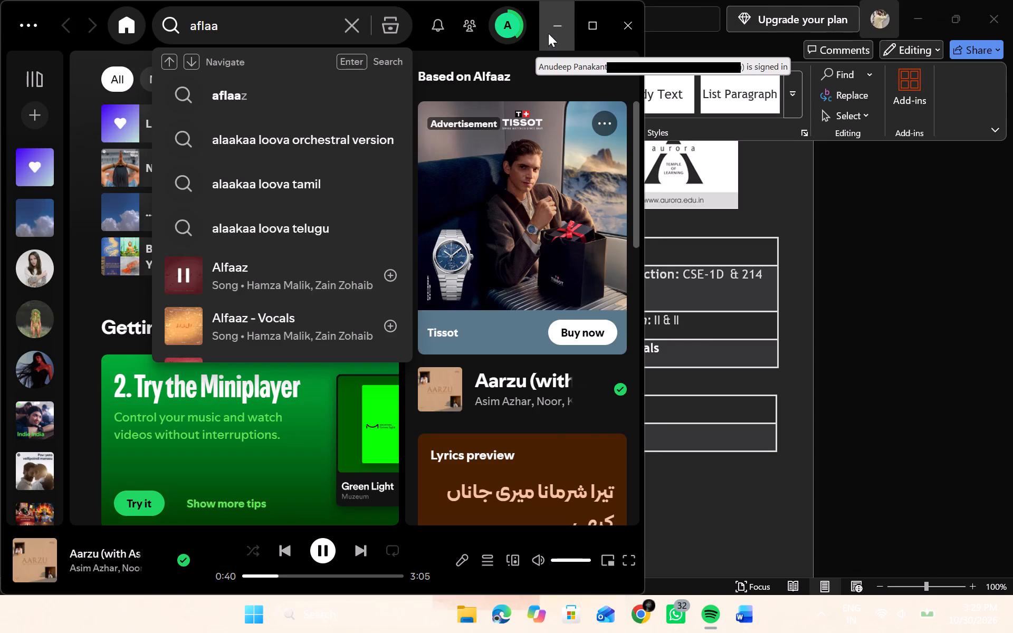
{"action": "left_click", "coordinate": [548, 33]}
Open the file management page for the BDF LAB1 report.
{"action": "scroll", "coordinate": [432, 336], "scroll_direction": "down", "scroll_amount": 4}
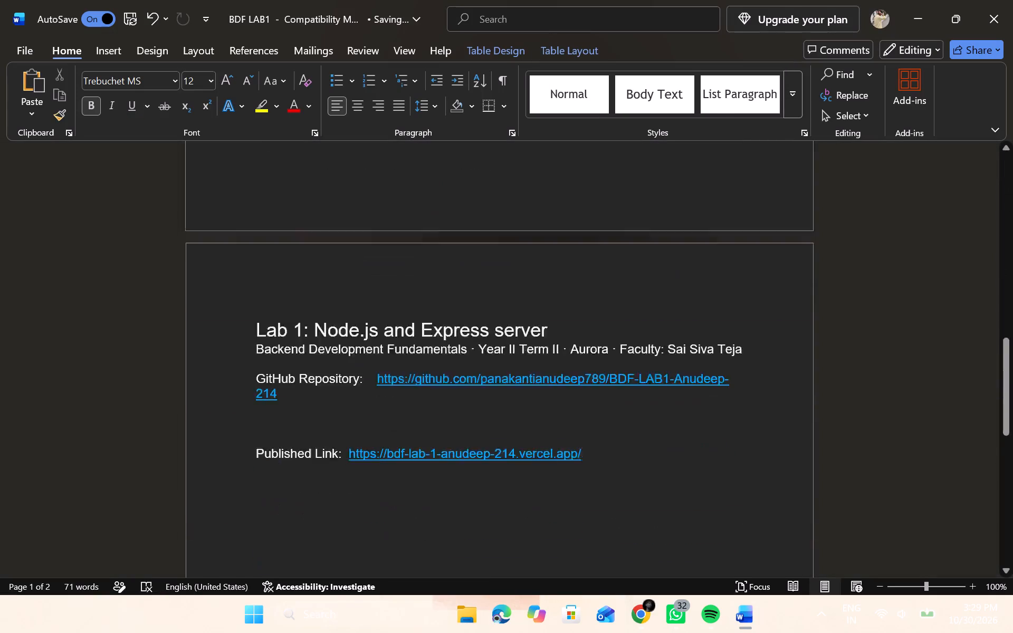
{"action": "scroll", "coordinate": [432, 336], "scroll_direction": "down", "scroll_amount": 1}
{"action": "scroll", "coordinate": [432, 336], "scroll_direction": "up", "scroll_amount": 1}
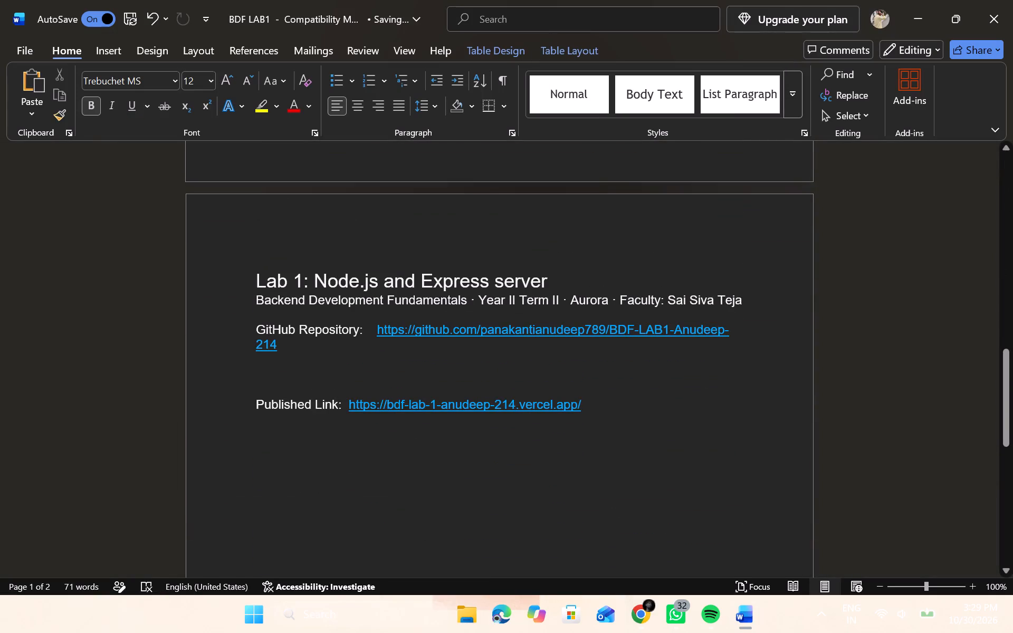
{"action": "scroll", "coordinate": [281, 348], "scroll_direction": "up", "scroll_amount": 3}
{"action": "left_click", "coordinate": [20, 49]}
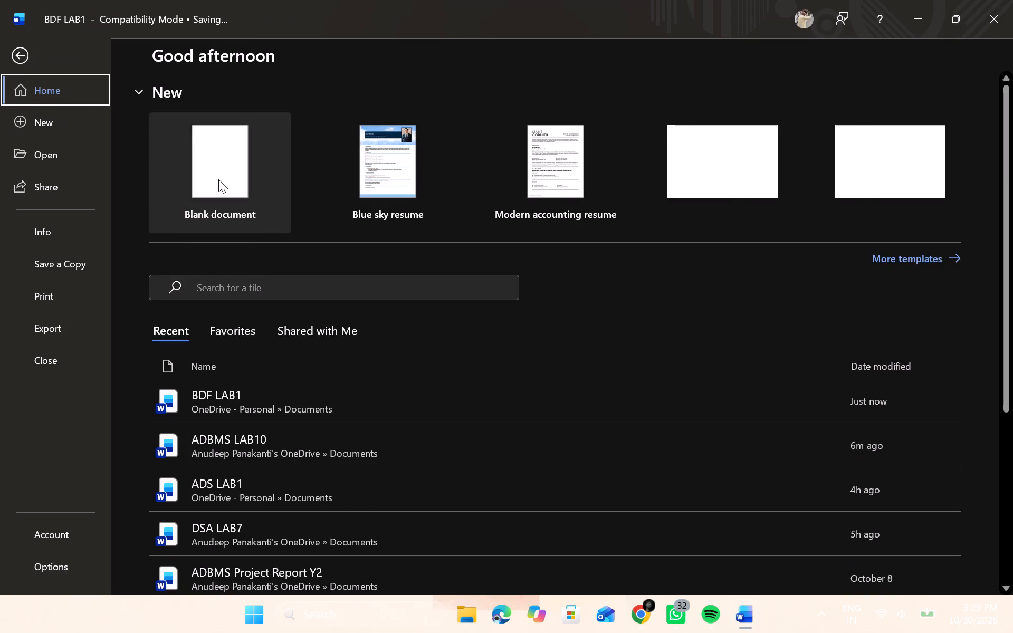
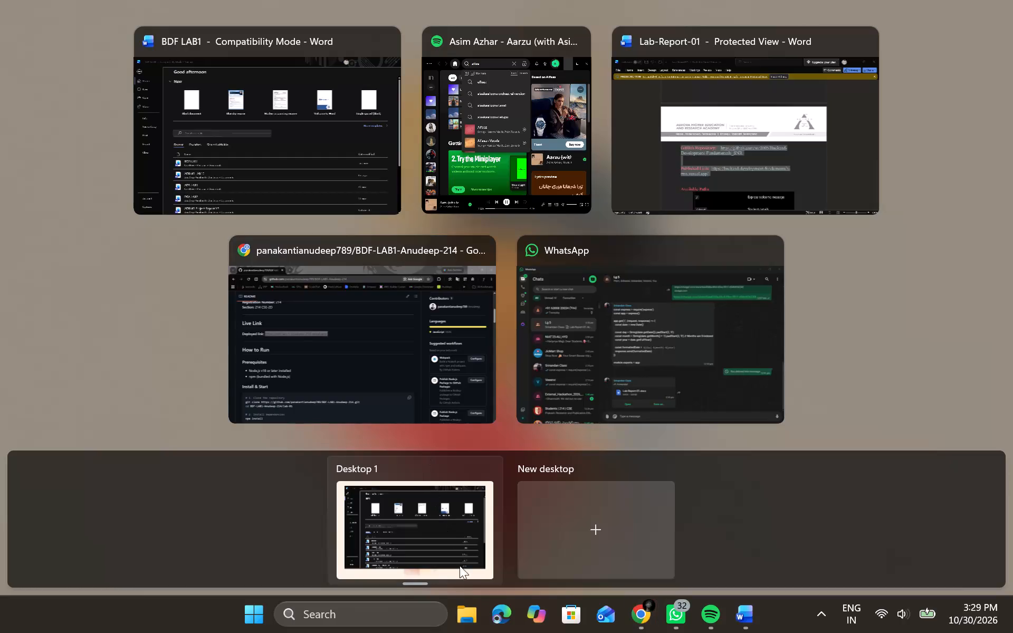
In File Explorer, create a new folder named "BDF LABS" in the personal OneDrive Desktop folder.
{"action": "left_click", "coordinate": [475, 620]}
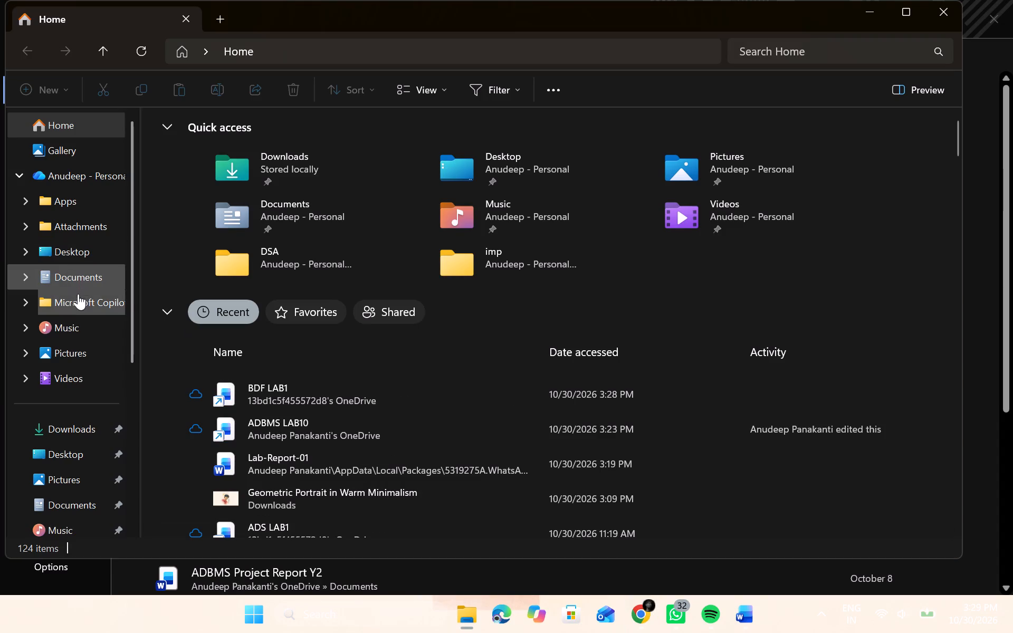
{"action": "left_click", "coordinate": [63, 245]}
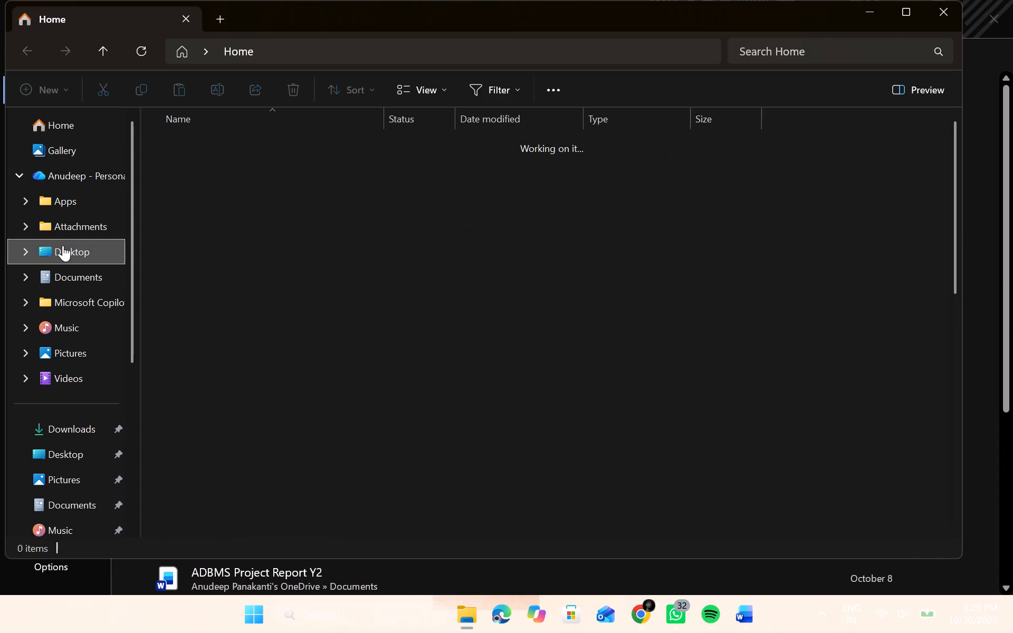
{"action": "left_click", "coordinate": [39, 84]}
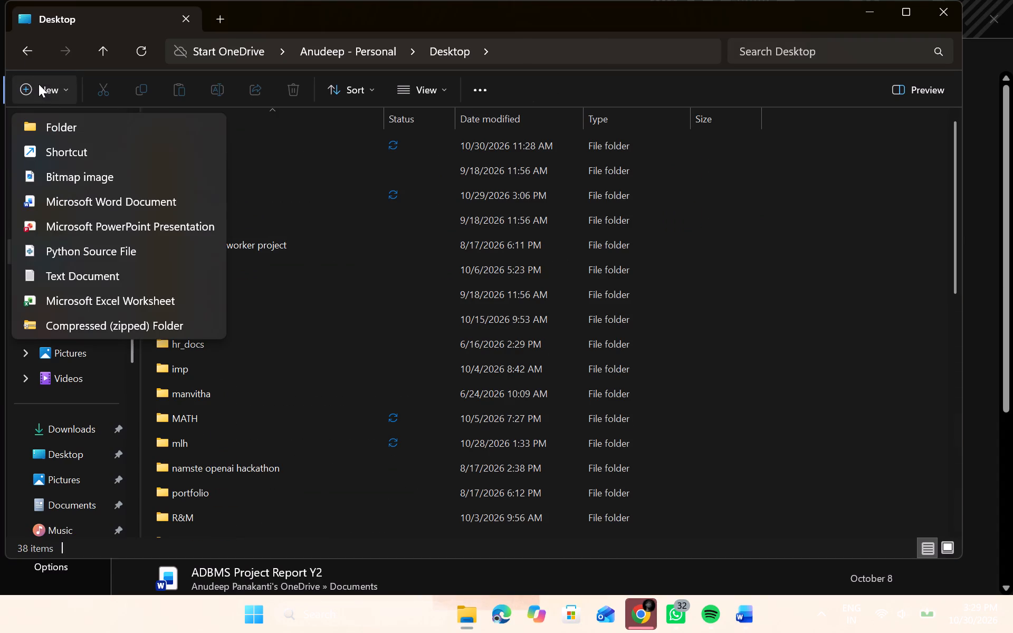
{"action": "left_click", "coordinate": [79, 137]}
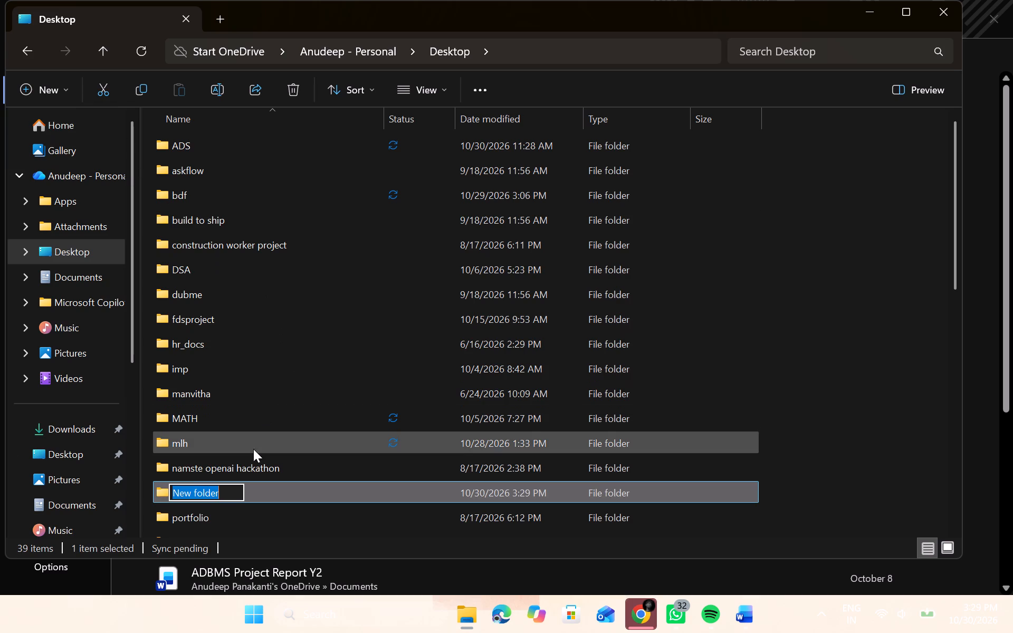
{"action": "type", "text": "BDF"}
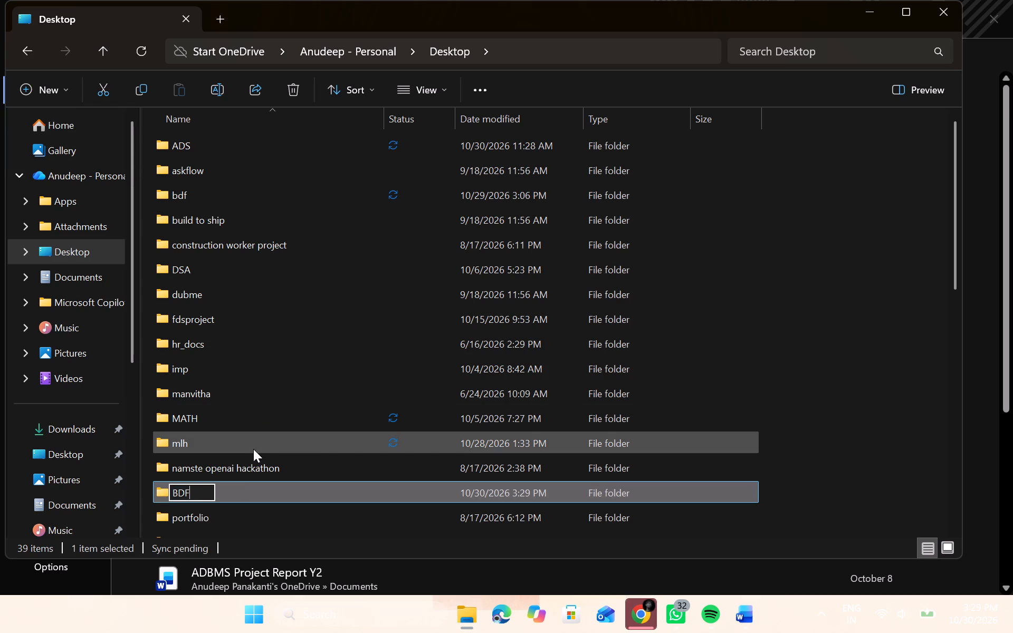
{"action": "key", "text": "space"}
{"action": "type", "text": "LS"}
{"action": "key", "text": "BackSpace"}
{"action": "type", "text": "ABS"}
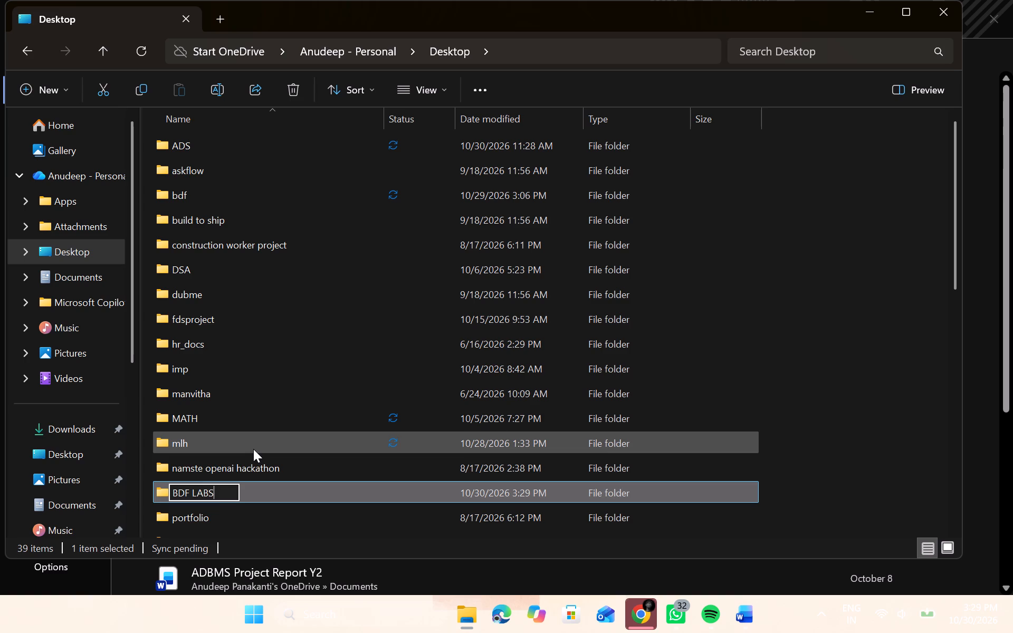
{"action": "key", "text": "Return"}
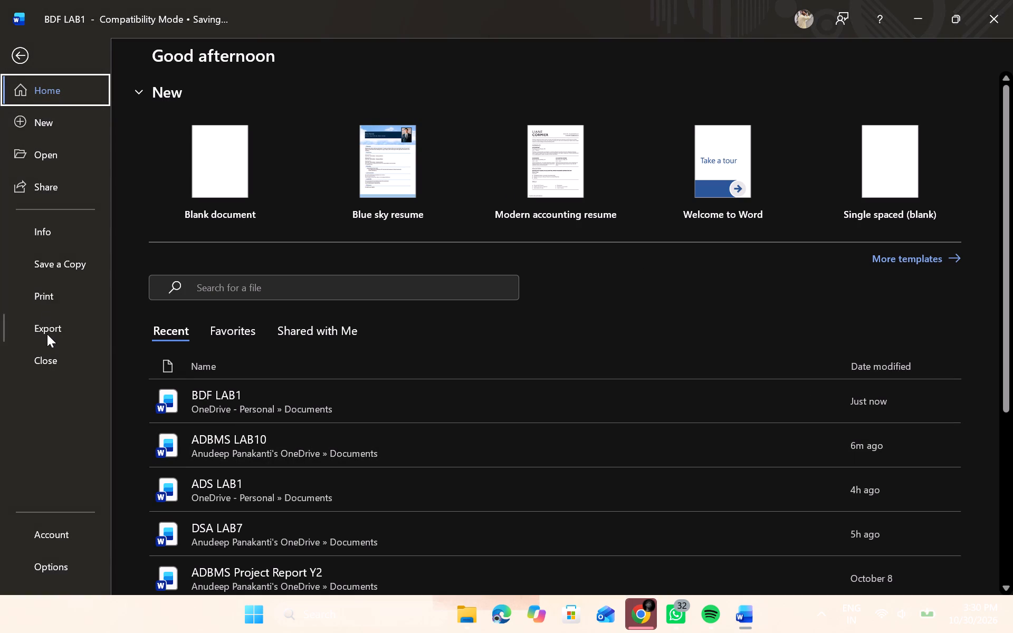
Back in Word, export the BDF LAB1 report as a PDF into the Desktop's BDF LABS folder.
{"action": "left_click", "coordinate": [47, 334]}
{"action": "left_click", "coordinate": [441, 208]}
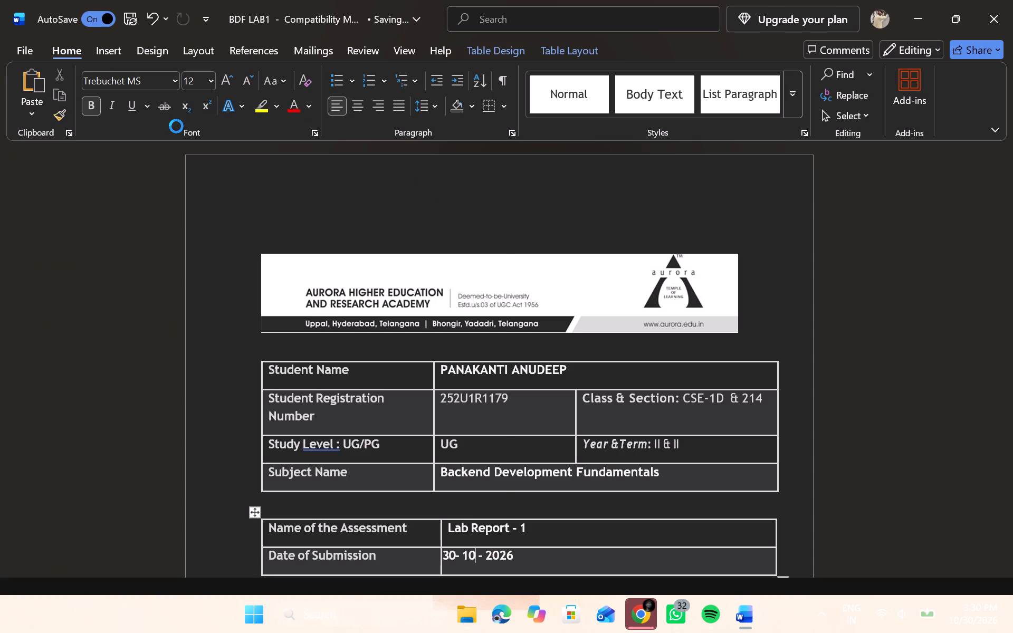
{"action": "scroll", "coordinate": [77, 241], "scroll_direction": "down", "scroll_amount": 1}
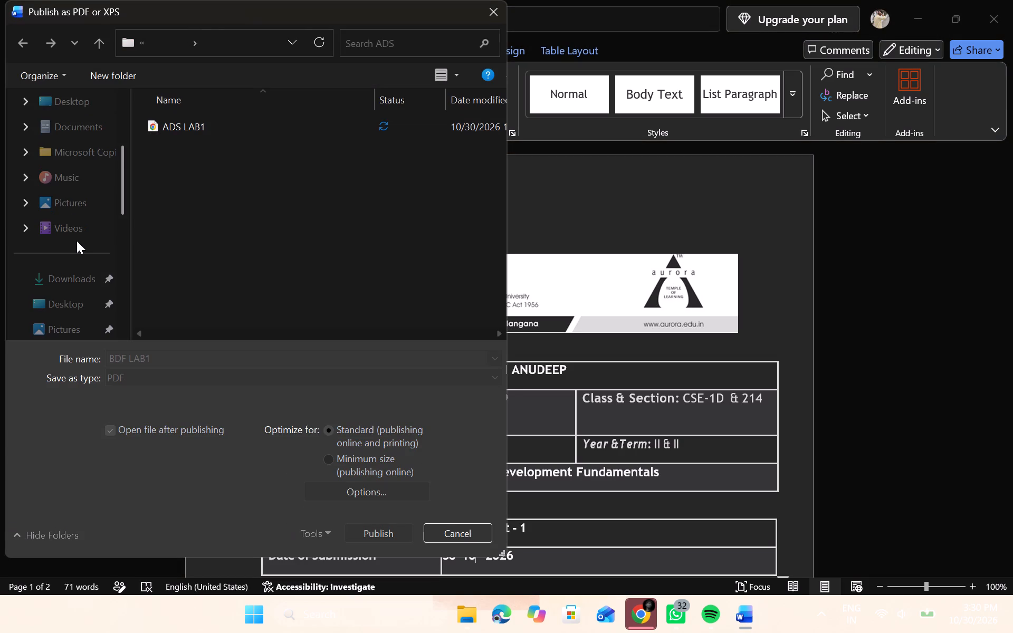
{"action": "scroll", "coordinate": [77, 241], "scroll_direction": "down", "scroll_amount": 1}
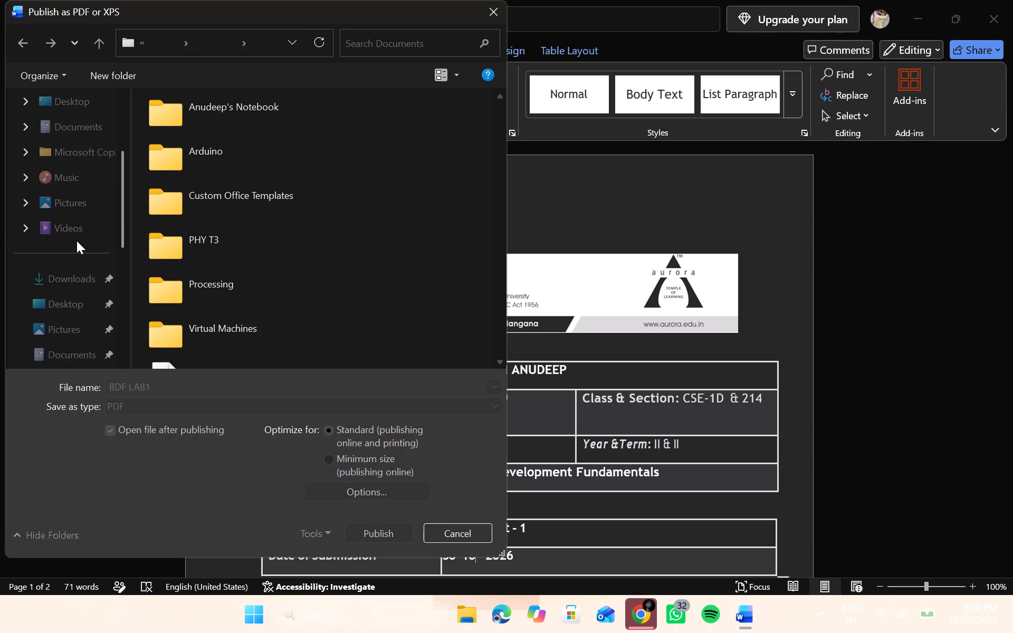
{"action": "left_click", "coordinate": [69, 150]}
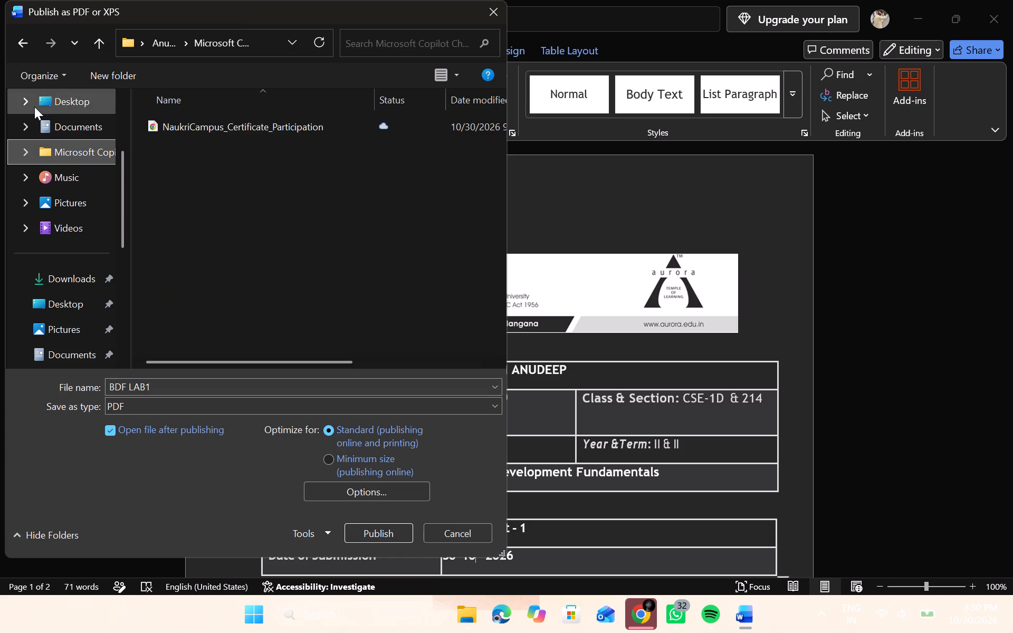
{"action": "left_click", "coordinate": [43, 103]}
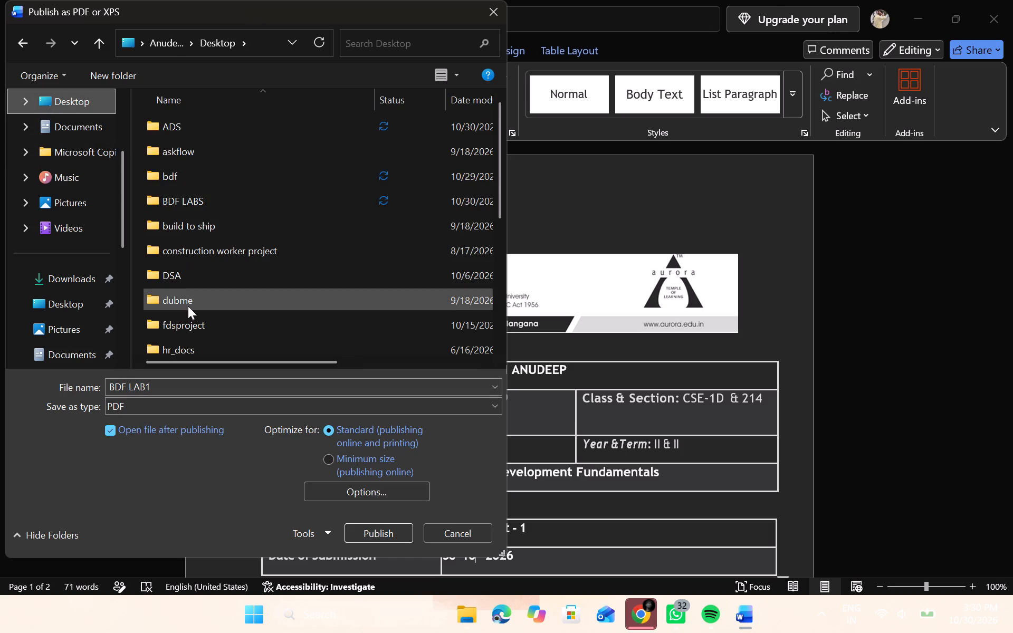
{"action": "scroll", "coordinate": [190, 318], "scroll_direction": "down", "scroll_amount": 1}
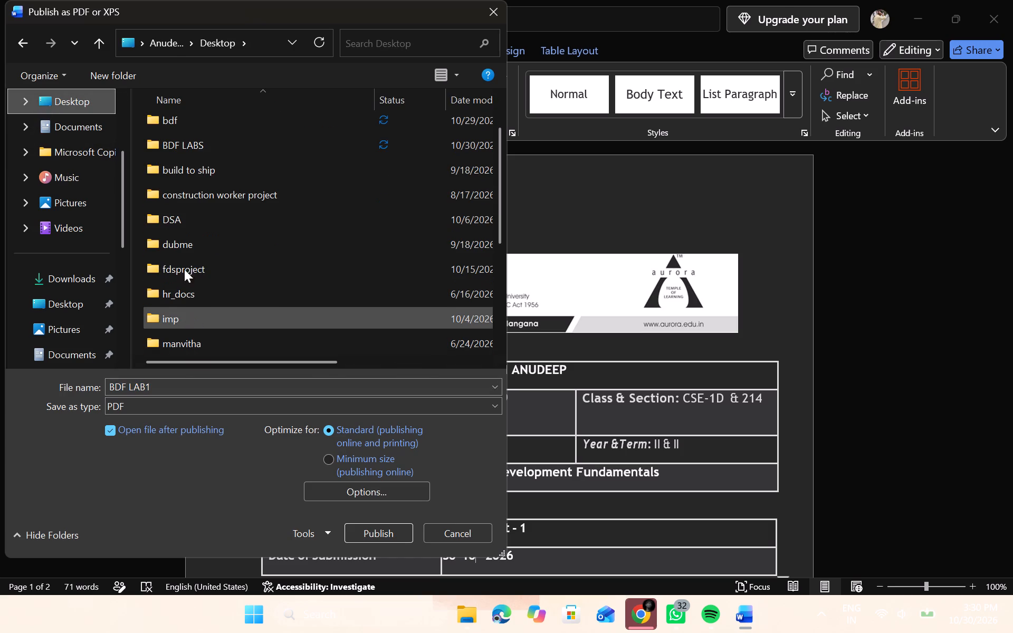
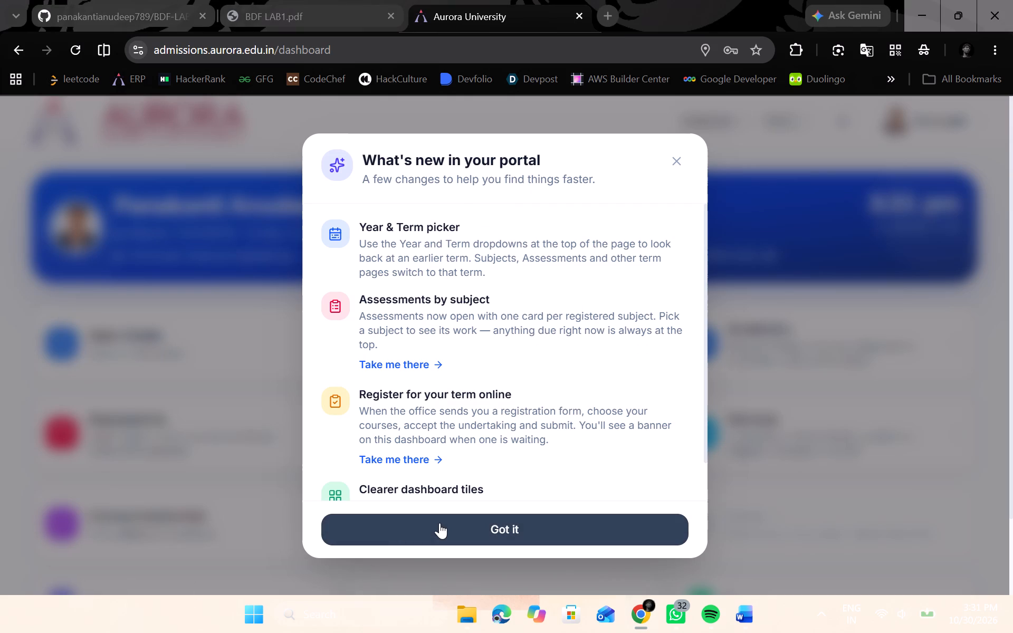
In Chrome's Aurora University portal, dismiss the What's new notice and open the Assessments page to browse the subject cards.
{"action": "left_click", "coordinate": [439, 523]}
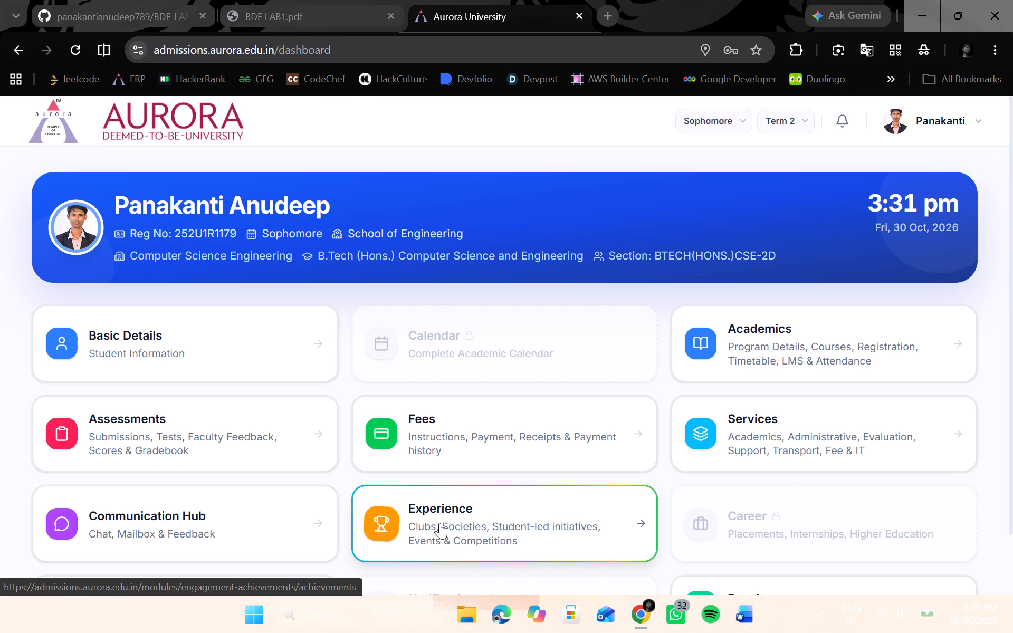
{"action": "left_click", "coordinate": [233, 466]}
{"action": "scroll", "coordinate": [390, 435], "scroll_direction": "down", "scroll_amount": 1}
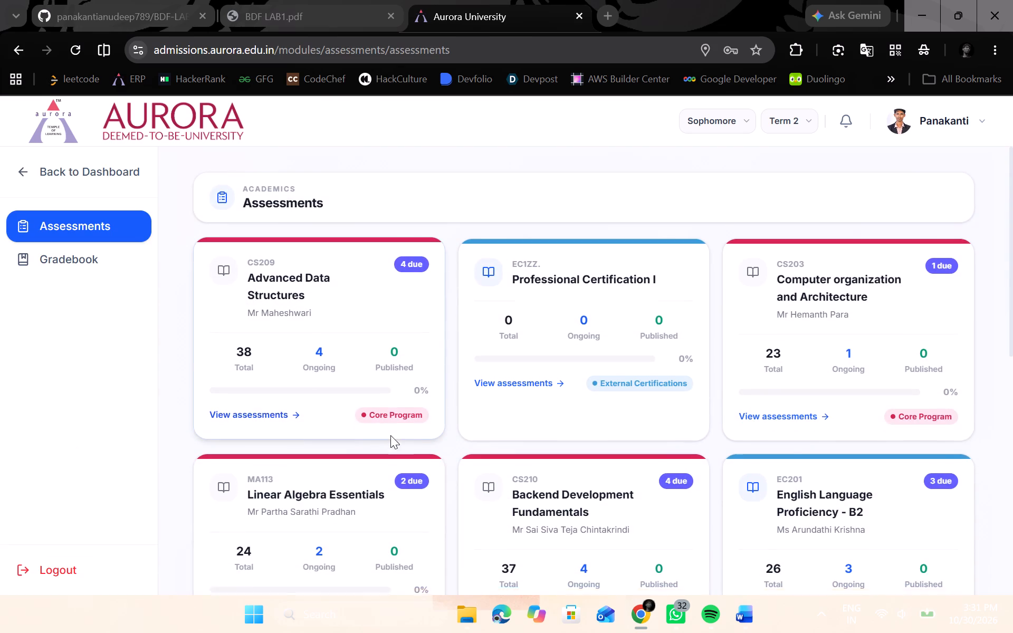
{"action": "scroll", "coordinate": [390, 435], "scroll_direction": "down", "scroll_amount": 1}
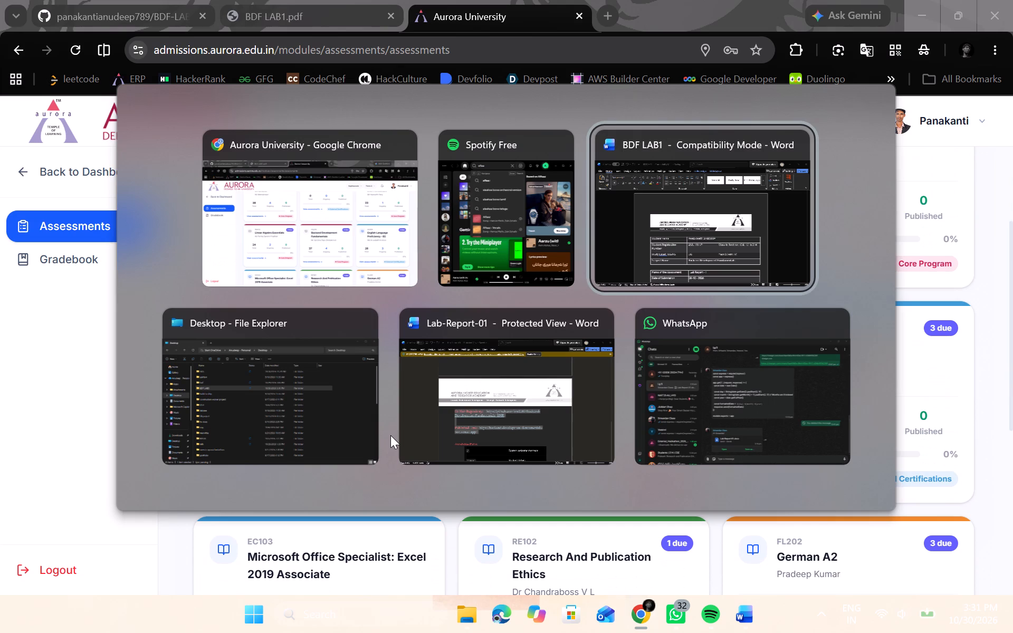
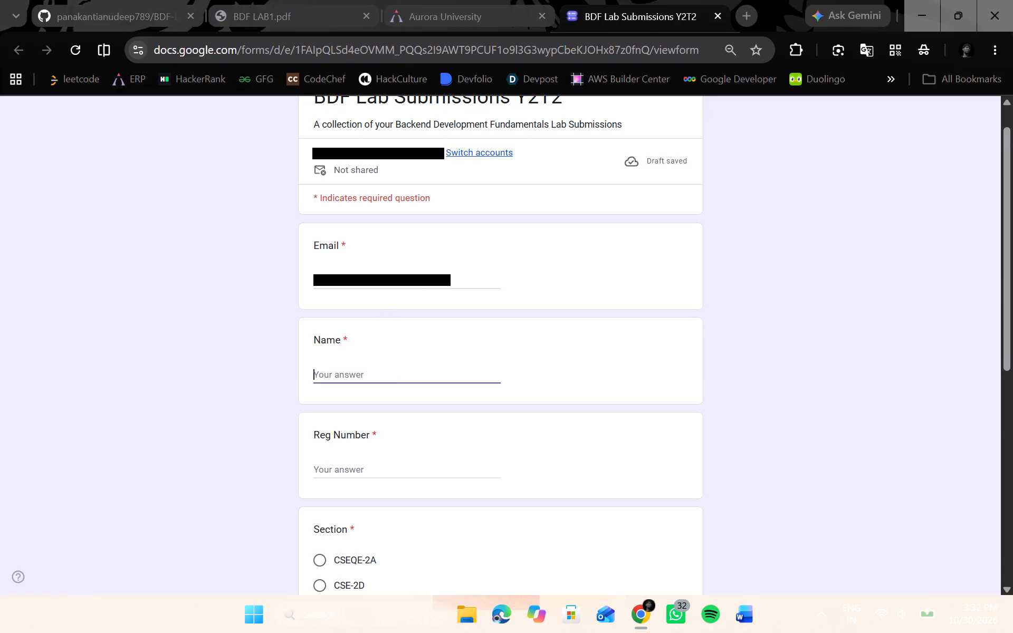
Enter the student's own full name in the Name field of the BDF Lab Submissions Y2T2 form.
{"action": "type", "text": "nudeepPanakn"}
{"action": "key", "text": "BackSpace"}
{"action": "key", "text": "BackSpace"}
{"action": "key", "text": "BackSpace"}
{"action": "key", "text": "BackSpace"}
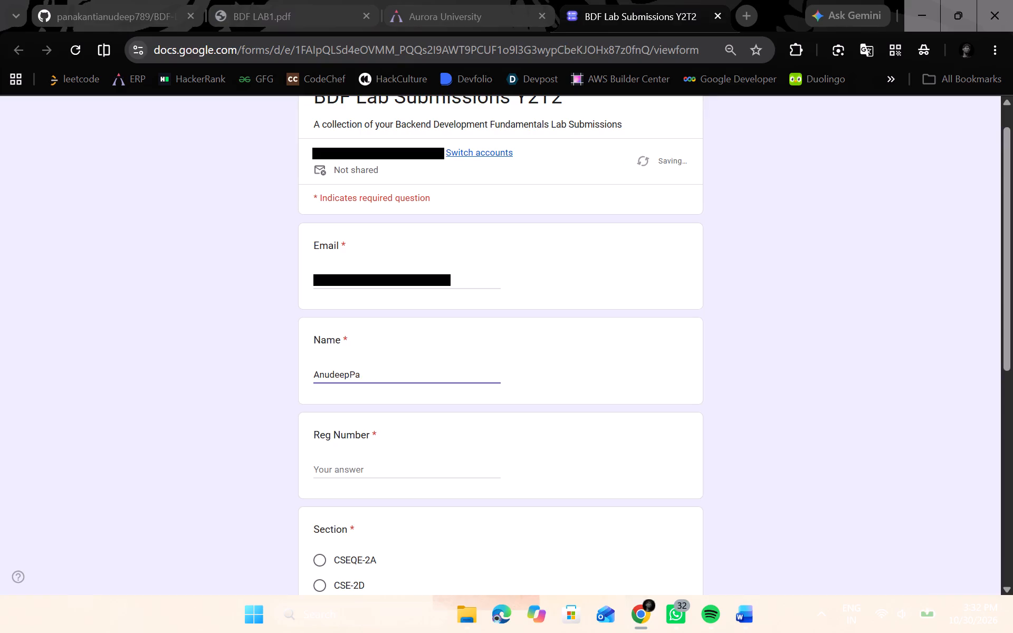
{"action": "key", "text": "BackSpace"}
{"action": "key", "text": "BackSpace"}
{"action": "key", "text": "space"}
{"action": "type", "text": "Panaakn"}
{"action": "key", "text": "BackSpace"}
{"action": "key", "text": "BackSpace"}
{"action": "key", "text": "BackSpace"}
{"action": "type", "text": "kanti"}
Enter the student's registration number in the form's Reg Number field.
{"action": "scroll", "coordinate": [366, 370], "scroll_direction": "down", "scroll_amount": 1}
{"action": "left_click", "coordinate": [367, 409]}
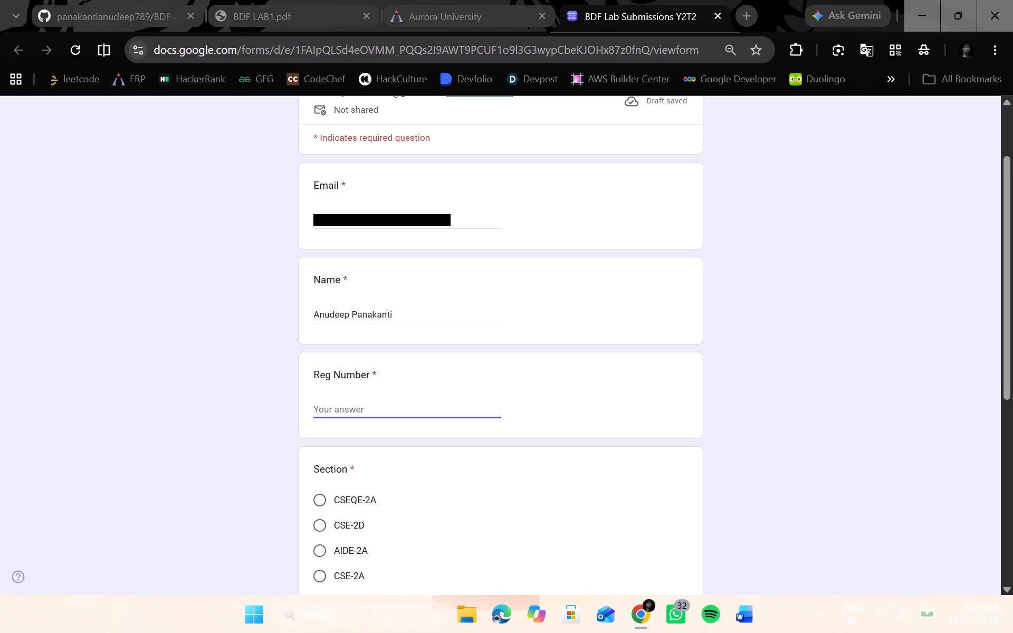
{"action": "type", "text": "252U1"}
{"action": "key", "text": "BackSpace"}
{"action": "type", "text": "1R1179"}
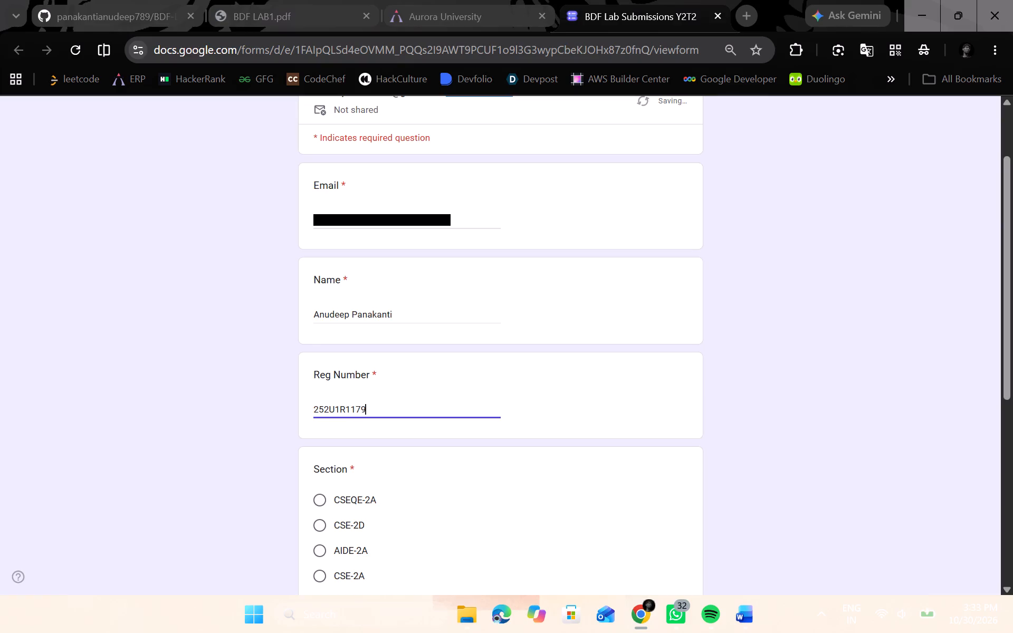
Choose CSE-2D as the section and Lab 1 as the lab task number.
{"action": "scroll", "coordinate": [367, 409], "scroll_direction": "down", "scroll_amount": 1}
{"action": "left_click", "coordinate": [324, 399]}
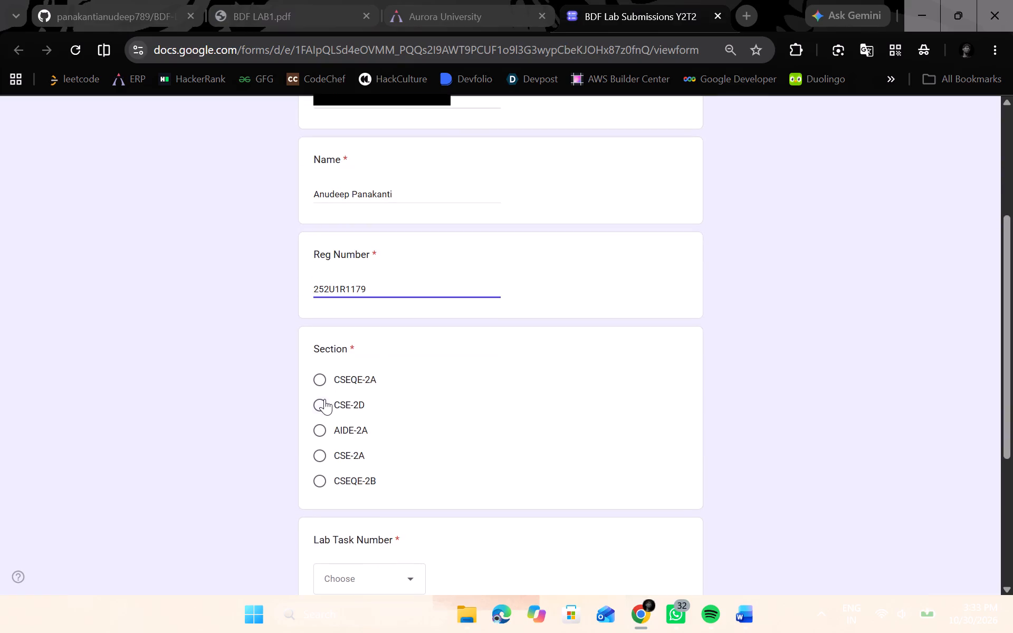
{"action": "scroll", "coordinate": [324, 399], "scroll_direction": "down", "scroll_amount": 2}
{"action": "left_click", "coordinate": [355, 411]}
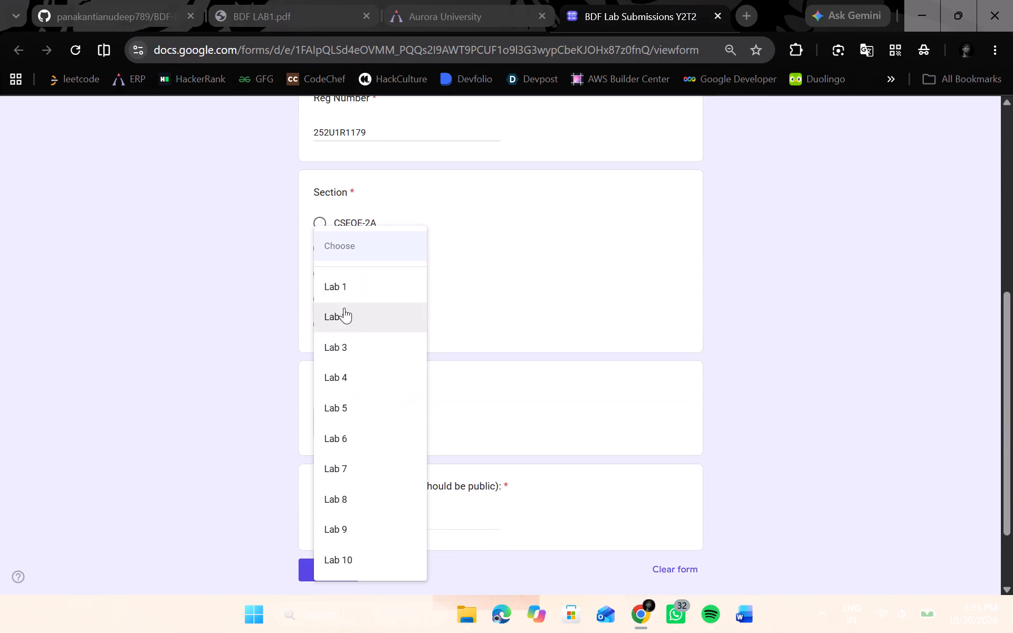
{"action": "left_click", "coordinate": [337, 279]}
Fill in the Github Repository Link answer with the student's own BDF-LAB1 repository URL from the clipboard history.
{"action": "scroll", "coordinate": [366, 427], "scroll_direction": "down", "scroll_amount": 1}
{"action": "left_click", "coordinate": [339, 439]}
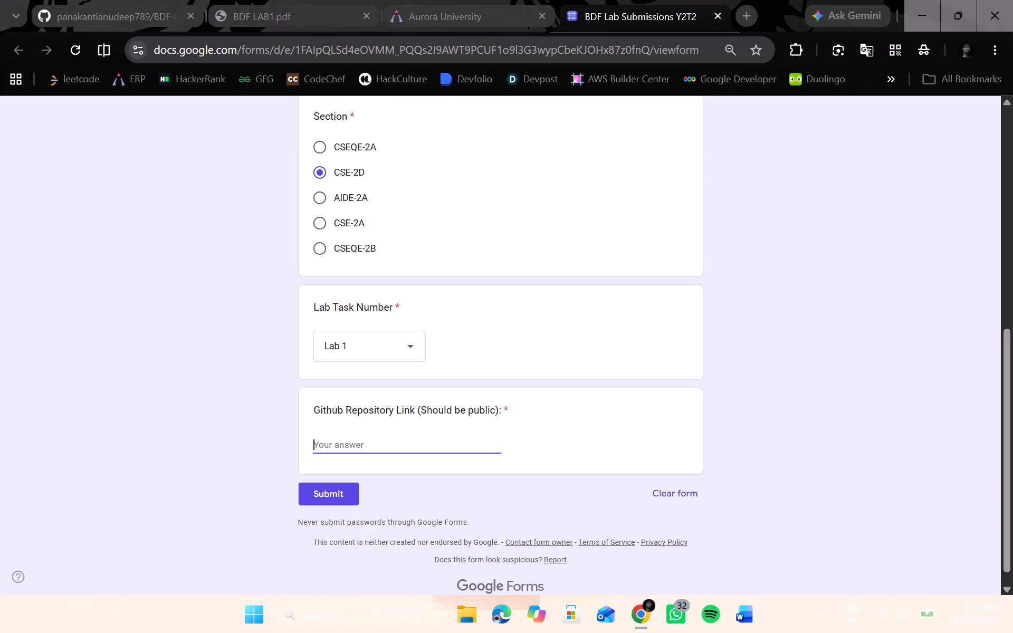
{"action": "key", "text": "super+v"}
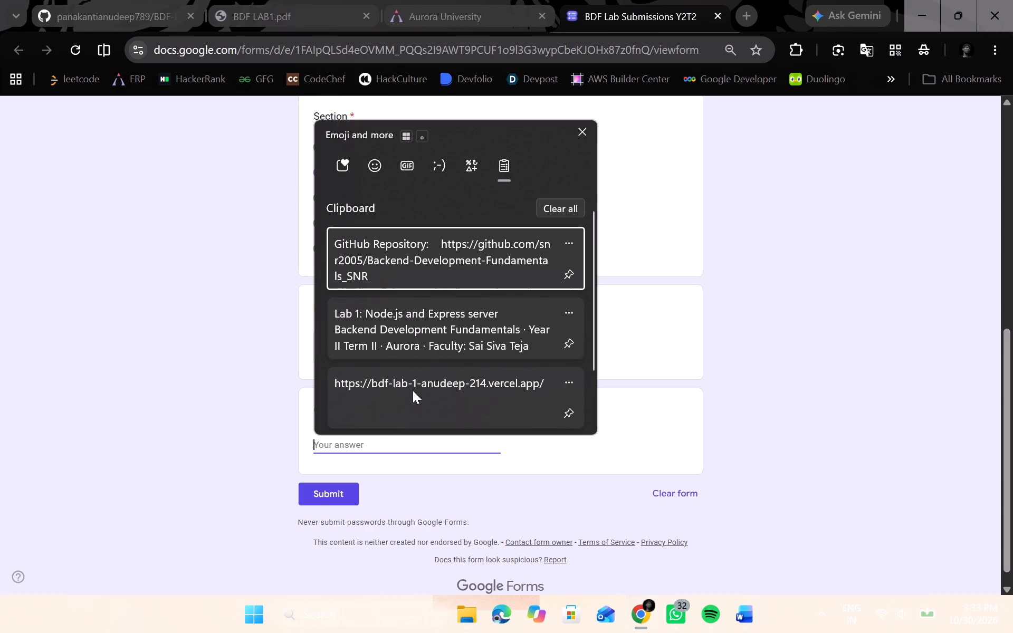
{"action": "scroll", "coordinate": [413, 390], "scroll_direction": "down", "scroll_amount": 3}
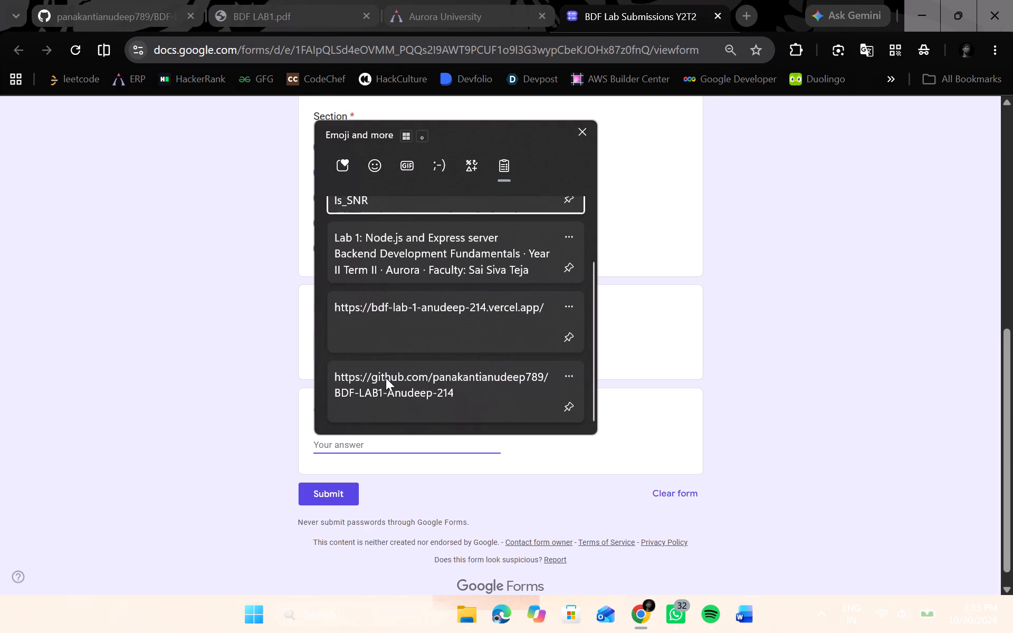
{"action": "left_click", "coordinate": [413, 383]}
{"action": "key", "text": "ctrl+v"}
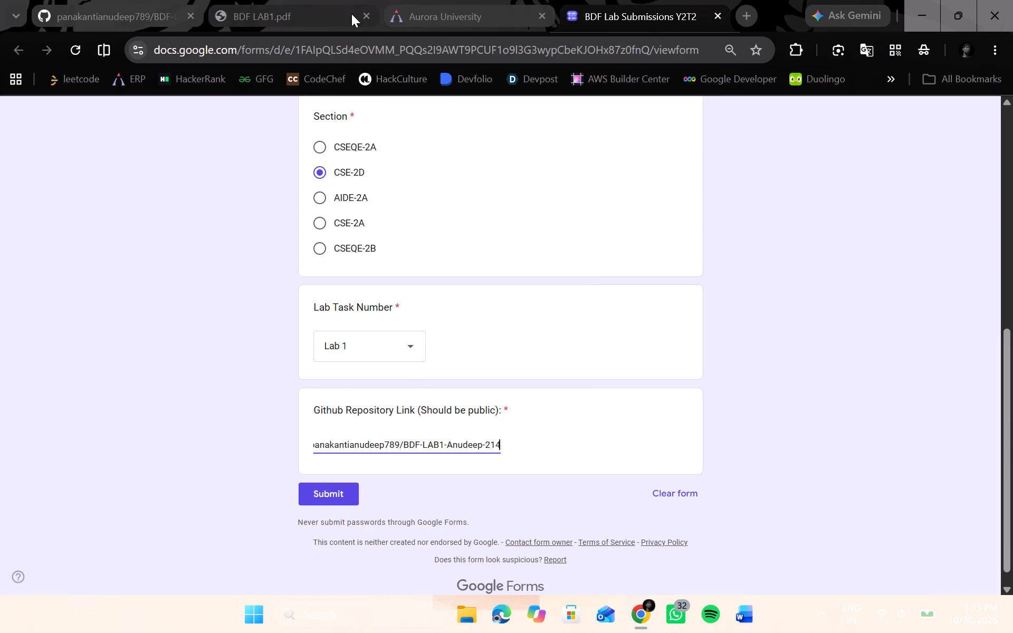
Check the BDF-LAB1 repository page on GitHub against the entered link, and submit the BDF lab form.
{"action": "left_click", "coordinate": [133, 5]}
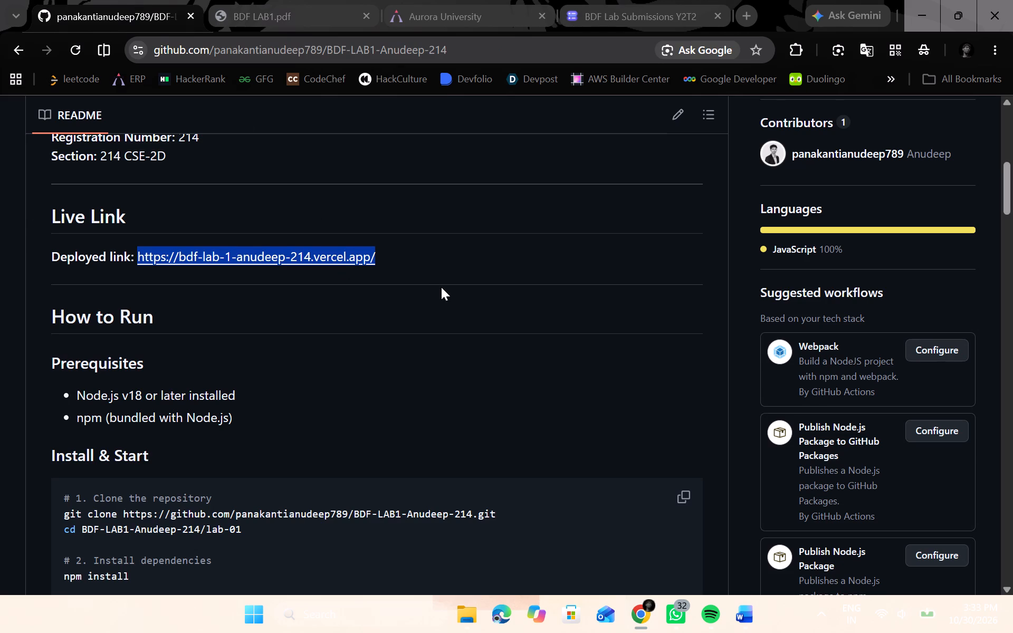
{"action": "left_click", "coordinate": [441, 287]}
{"action": "scroll", "coordinate": [441, 287], "scroll_direction": "up", "scroll_amount": 7}
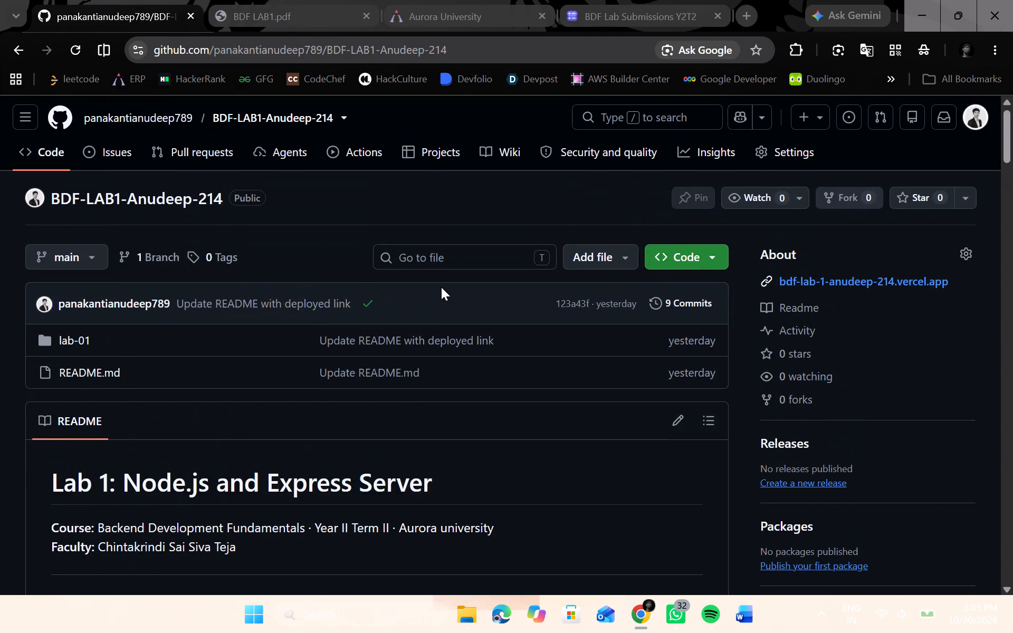
{"action": "left_click", "coordinate": [633, 0]}
{"action": "scroll", "coordinate": [455, 372], "scroll_direction": "down", "scroll_amount": 1}
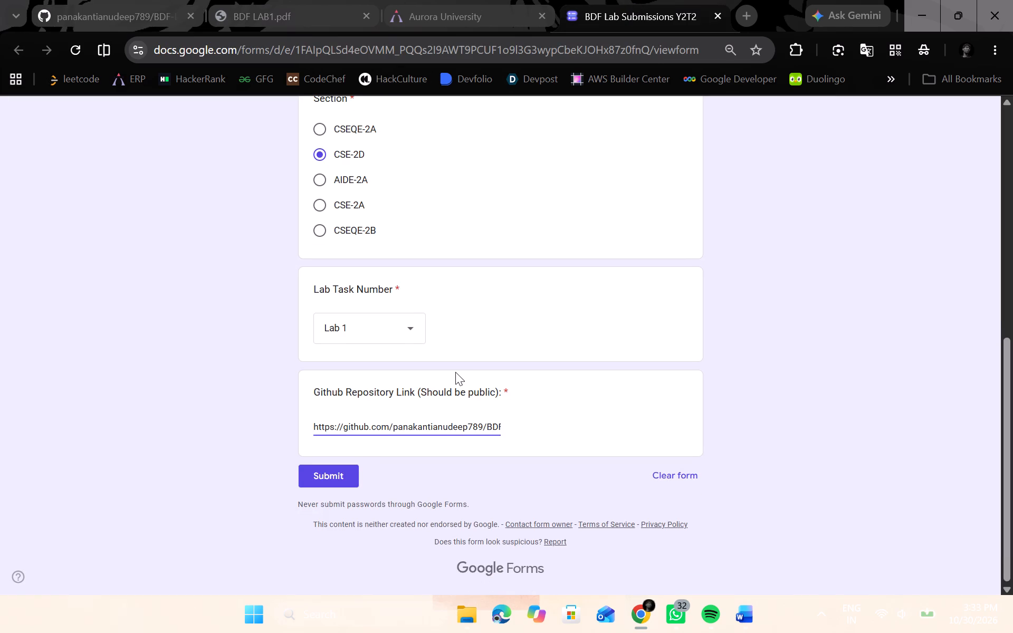
{"action": "scroll", "coordinate": [455, 372], "scroll_direction": "down", "scroll_amount": 1}
{"action": "scroll", "coordinate": [422, 428], "scroll_direction": "left", "scroll_amount": 3}
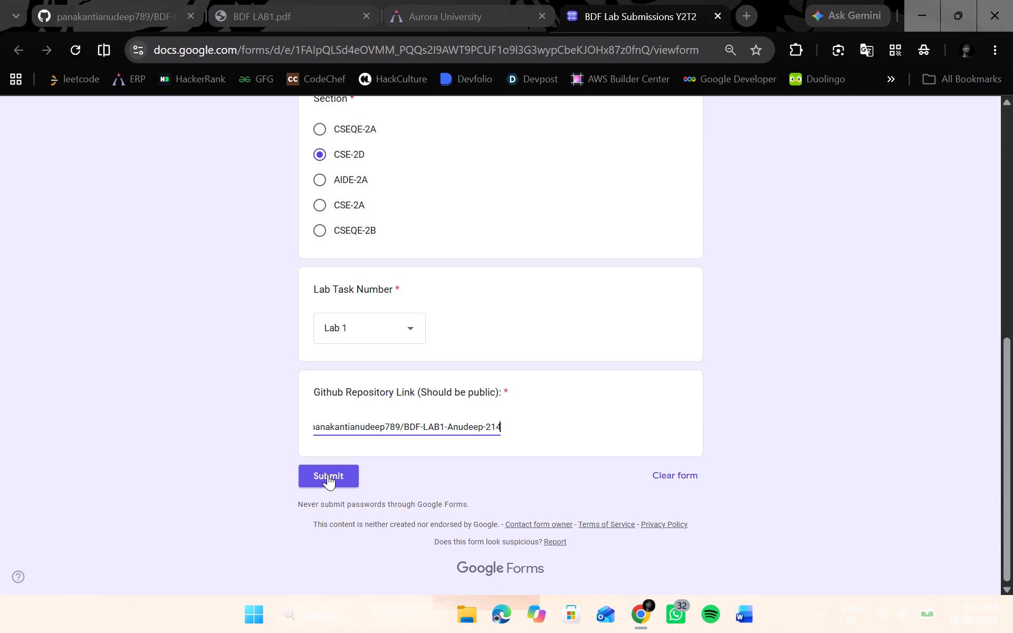
{"action": "left_click", "coordinate": [328, 474]}
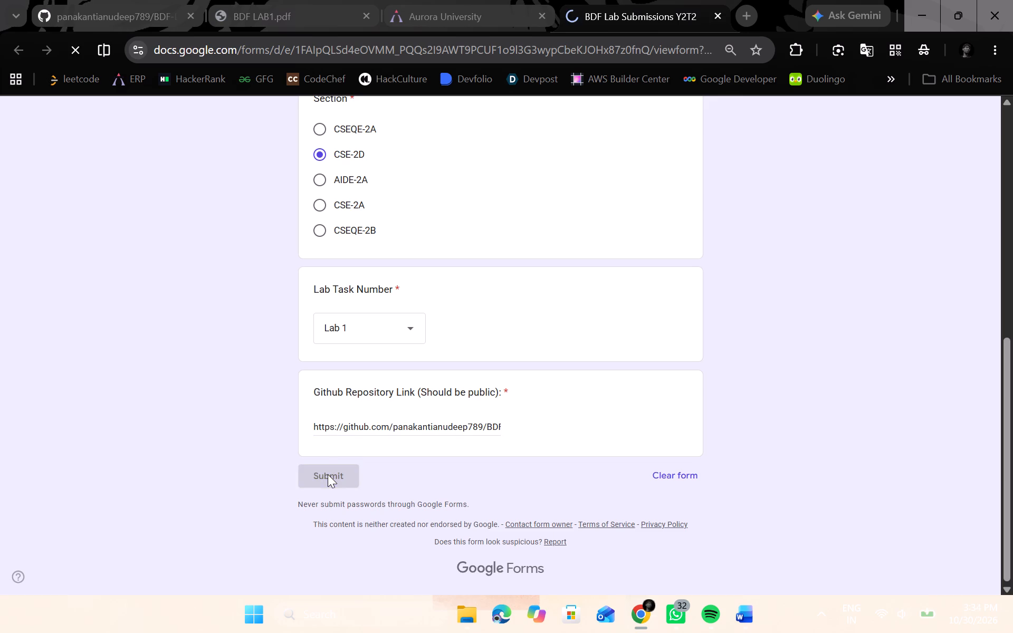
Return to the Aurora University portal's Assessments page with the subject cards.
{"action": "left_click", "coordinate": [440, 0]}
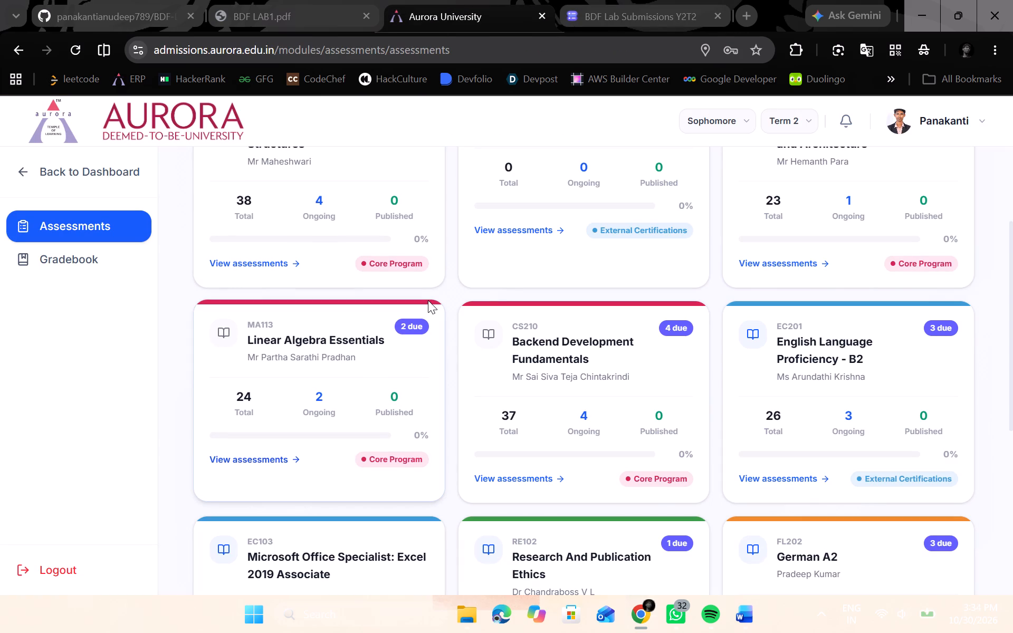
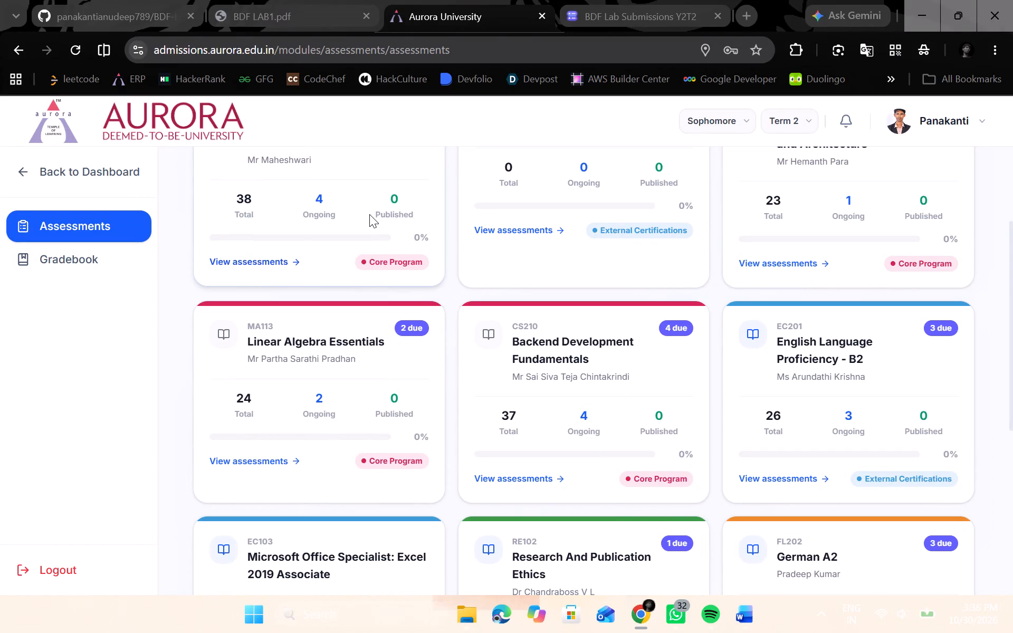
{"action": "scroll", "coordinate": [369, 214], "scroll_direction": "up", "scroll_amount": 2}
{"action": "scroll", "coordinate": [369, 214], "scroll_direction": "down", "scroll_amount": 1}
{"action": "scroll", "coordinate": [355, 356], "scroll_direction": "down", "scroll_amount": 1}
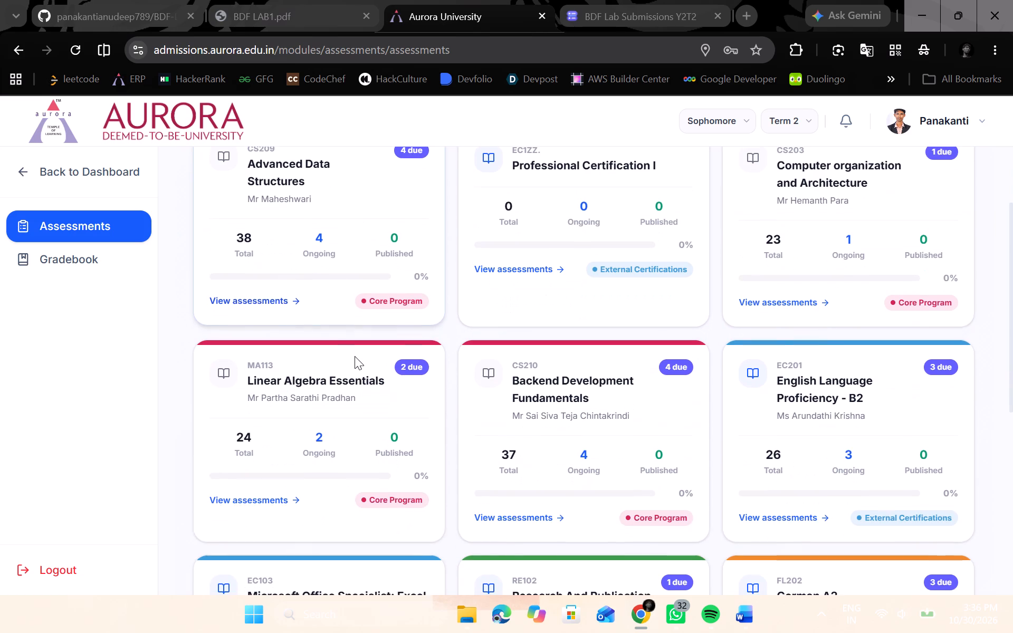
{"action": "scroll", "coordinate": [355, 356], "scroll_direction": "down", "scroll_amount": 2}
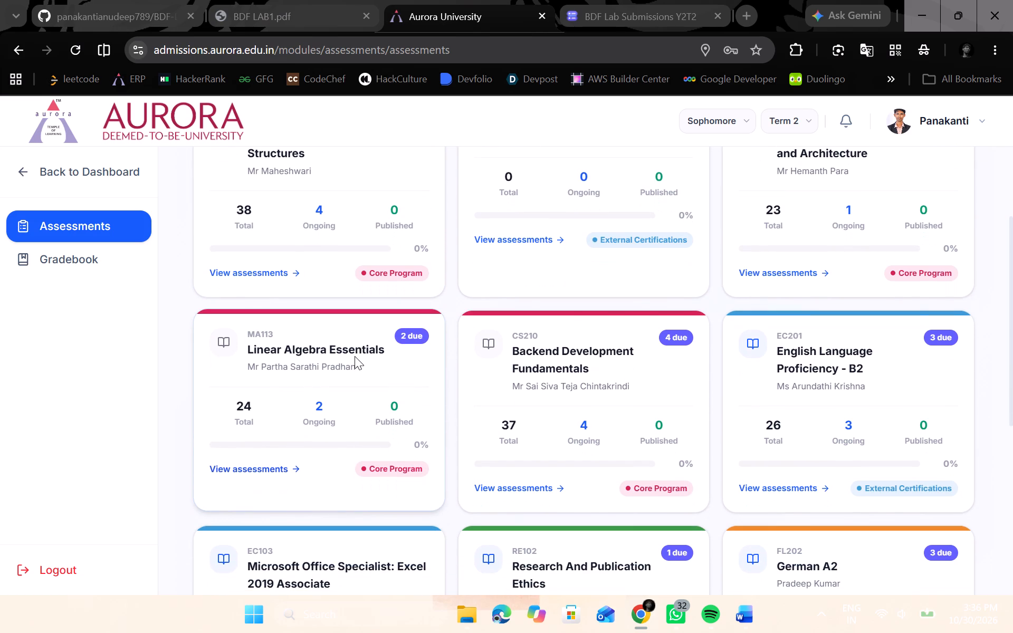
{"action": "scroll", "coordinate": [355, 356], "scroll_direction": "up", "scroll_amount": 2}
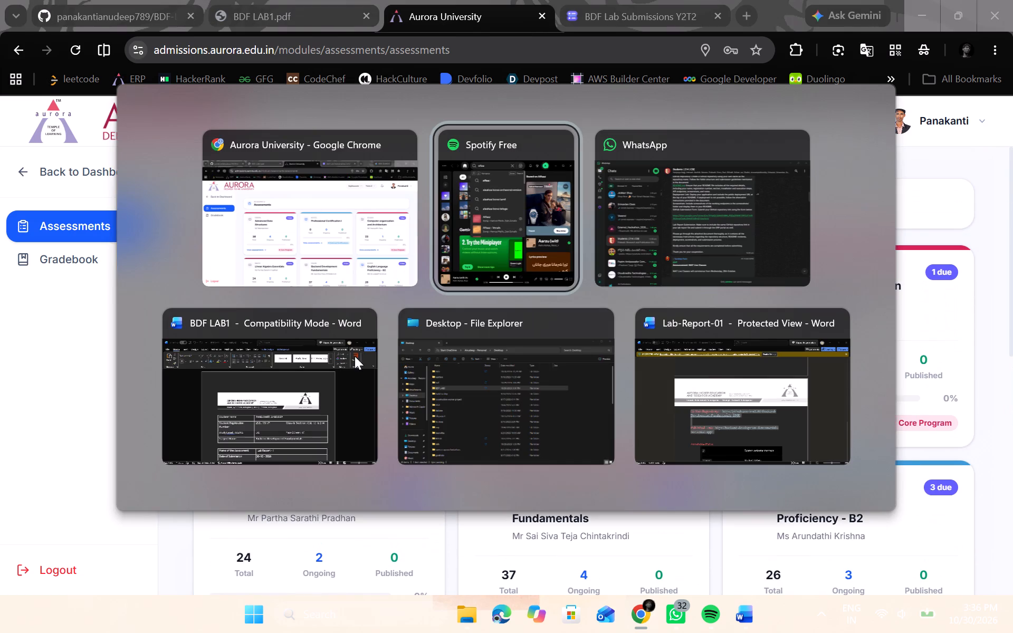
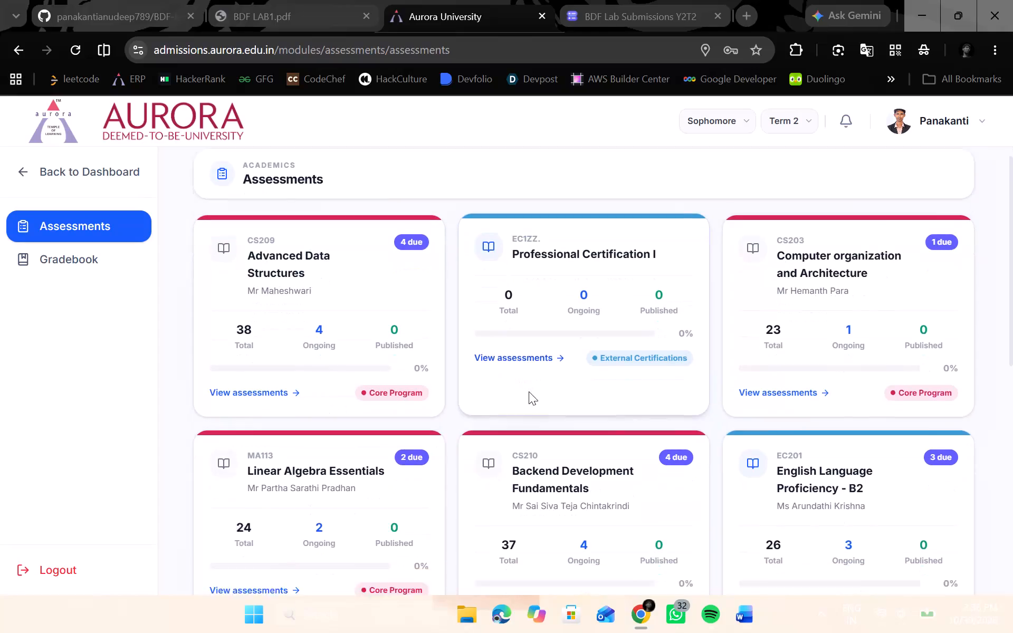
Open the assessments list of the Backend Development Fundamentals (CS210) subject.
{"action": "scroll", "coordinate": [437, 372], "scroll_direction": "down", "scroll_amount": 1}
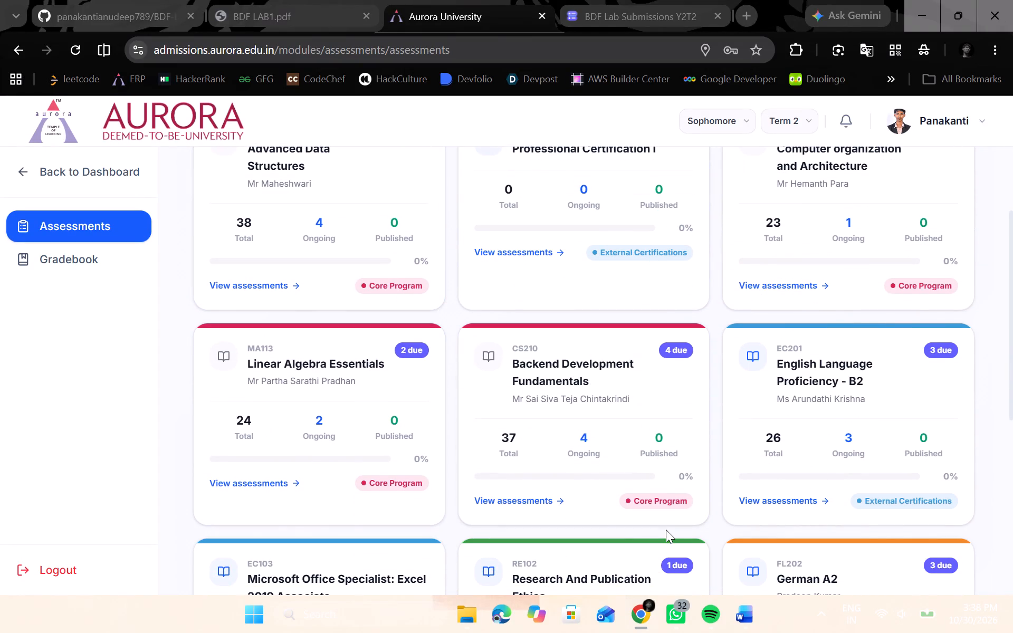
{"action": "left_click", "coordinate": [605, 513]}
{"action": "scroll", "coordinate": [534, 461], "scroll_direction": "down", "scroll_amount": 2}
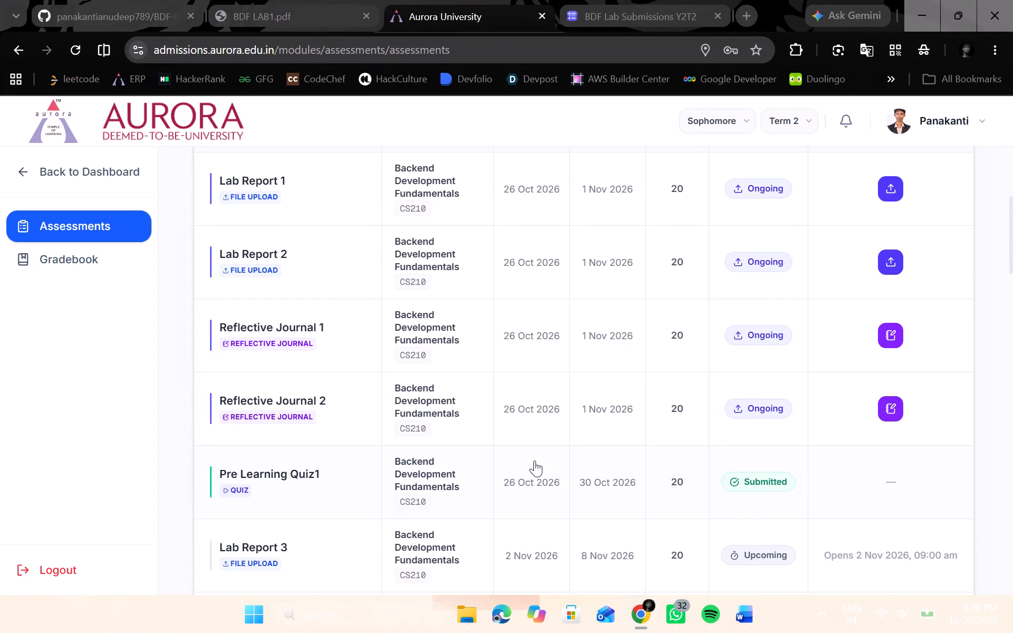
{"action": "scroll", "coordinate": [741, 342], "scroll_direction": "up", "scroll_amount": 1}
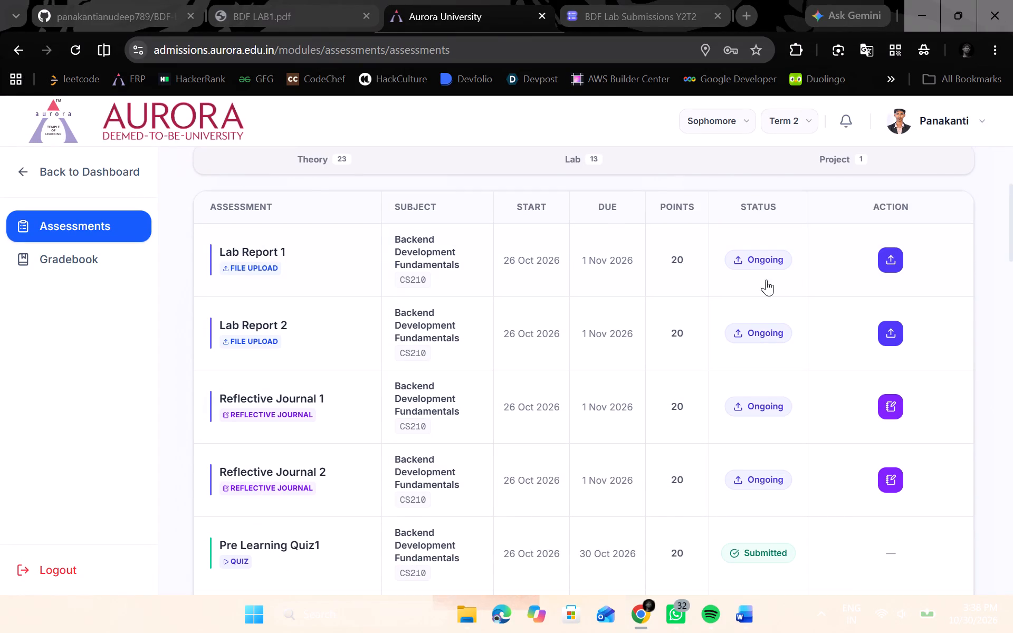
Upload the BDF LAB1 PDF from the Desktop's BDF LABS folder as the Lab Report 1 submission and close its details.
{"action": "left_click", "coordinate": [722, 272]}
{"action": "left_click", "coordinate": [885, 577]}
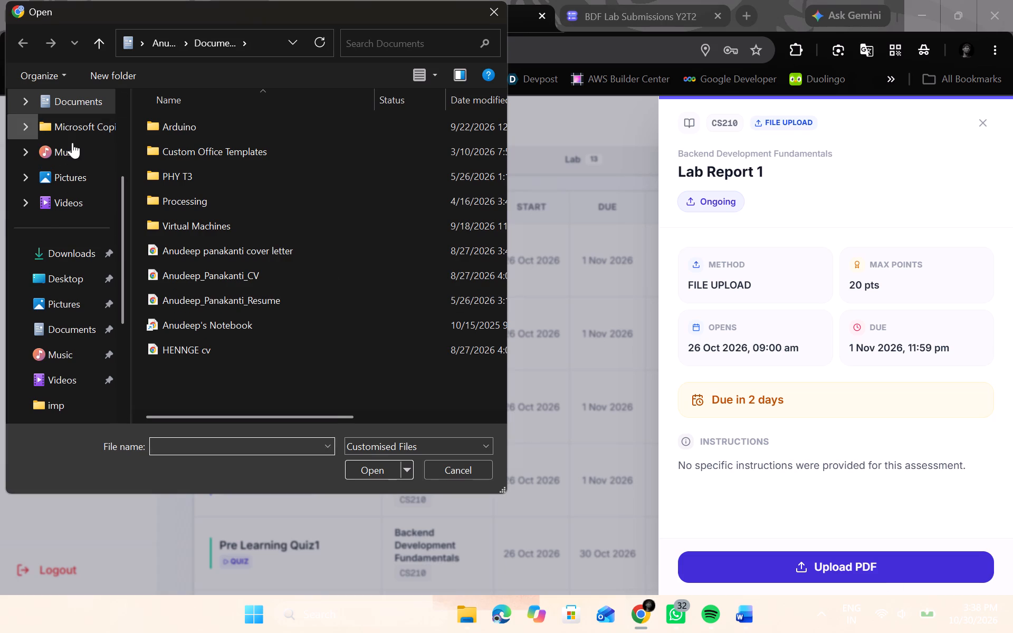
{"action": "scroll", "coordinate": [70, 159], "scroll_direction": "up", "scroll_amount": 1}
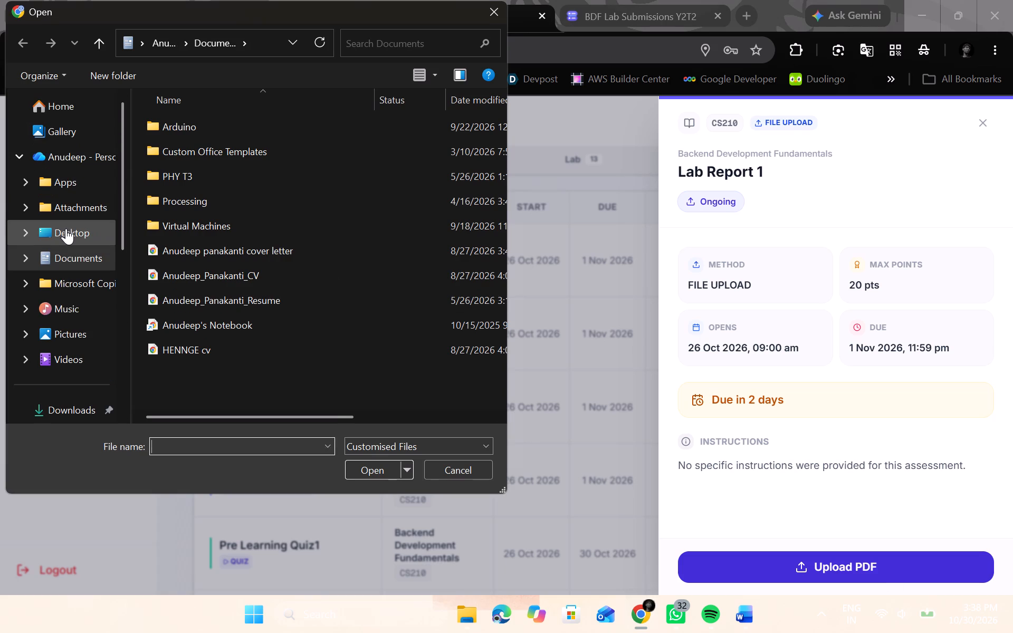
{"action": "left_click", "coordinate": [66, 228]}
{"action": "scroll", "coordinate": [219, 239], "scroll_direction": "down", "scroll_amount": 1}
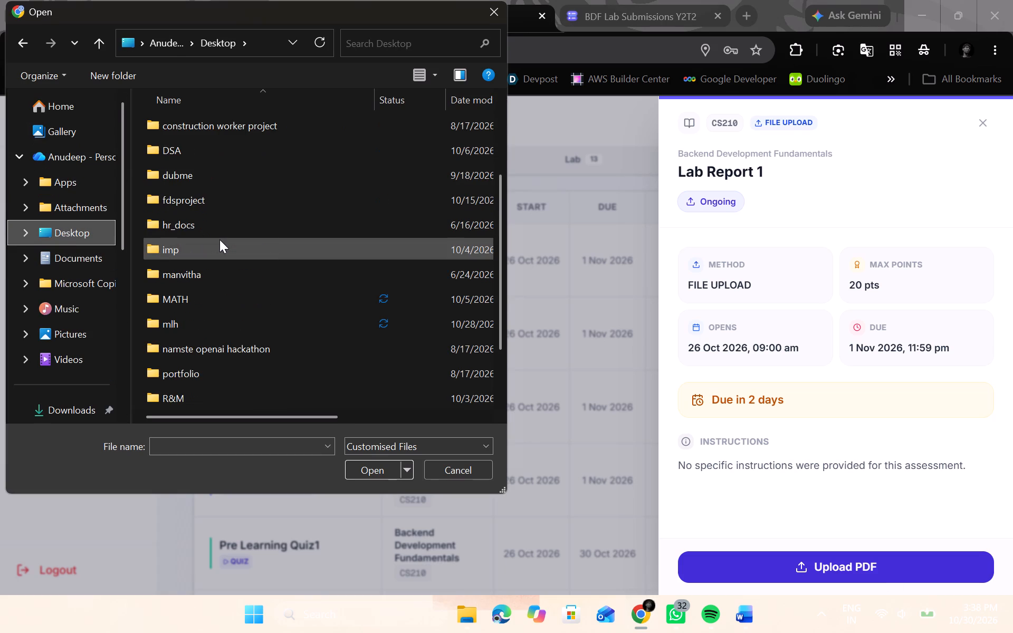
{"action": "scroll", "coordinate": [205, 283], "scroll_direction": "up", "scroll_amount": 3}
{"action": "double_click", "coordinate": [192, 209]}
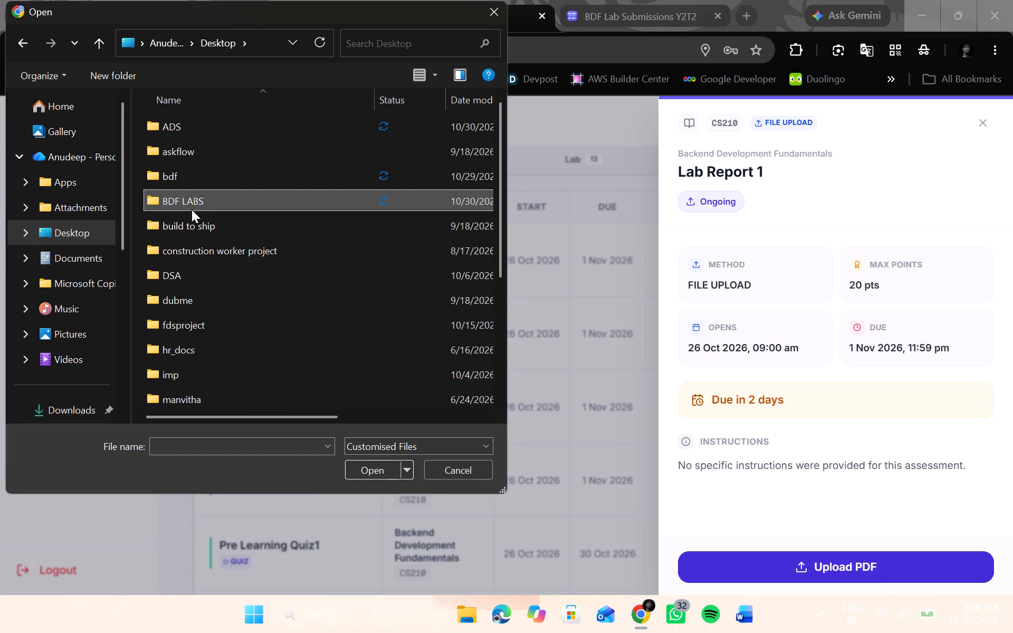
{"action": "double_click", "coordinate": [185, 131]}
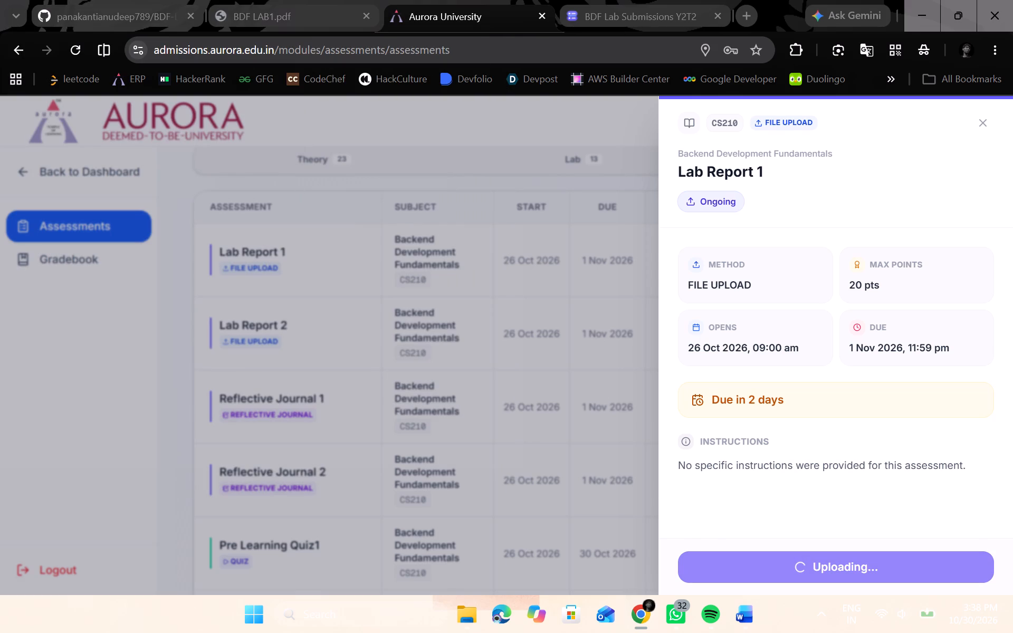
{"action": "left_click", "coordinate": [563, 391]}
Open the file submitted for Lab Report 1 from the assessment's details.
{"action": "scroll", "coordinate": [563, 391], "scroll_direction": "down", "scroll_amount": 1}
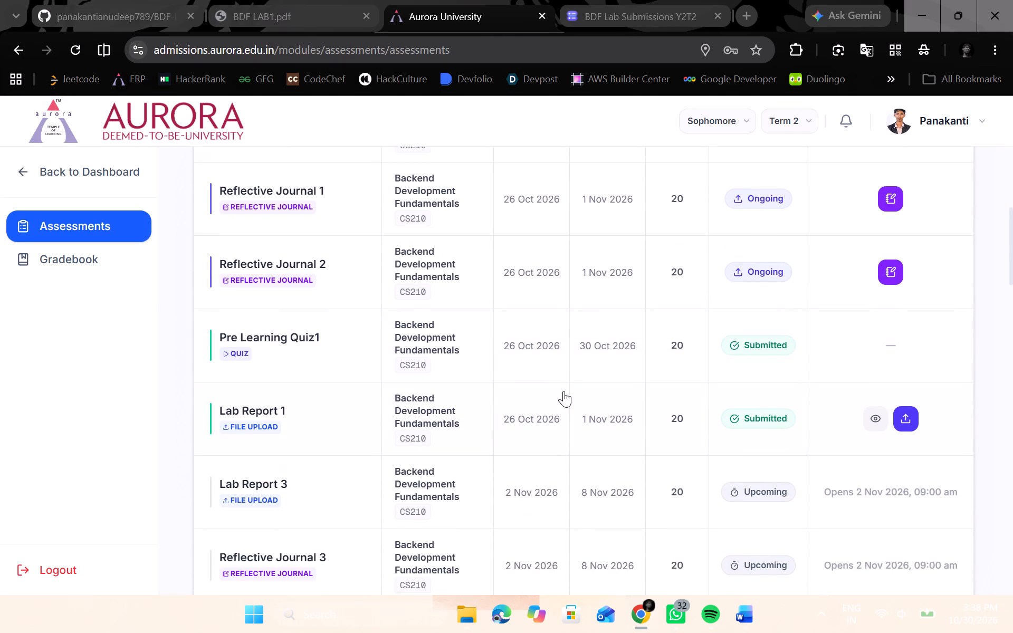
{"action": "scroll", "coordinate": [563, 391], "scroll_direction": "down", "scroll_amount": 1}
{"action": "left_click", "coordinate": [560, 389]}
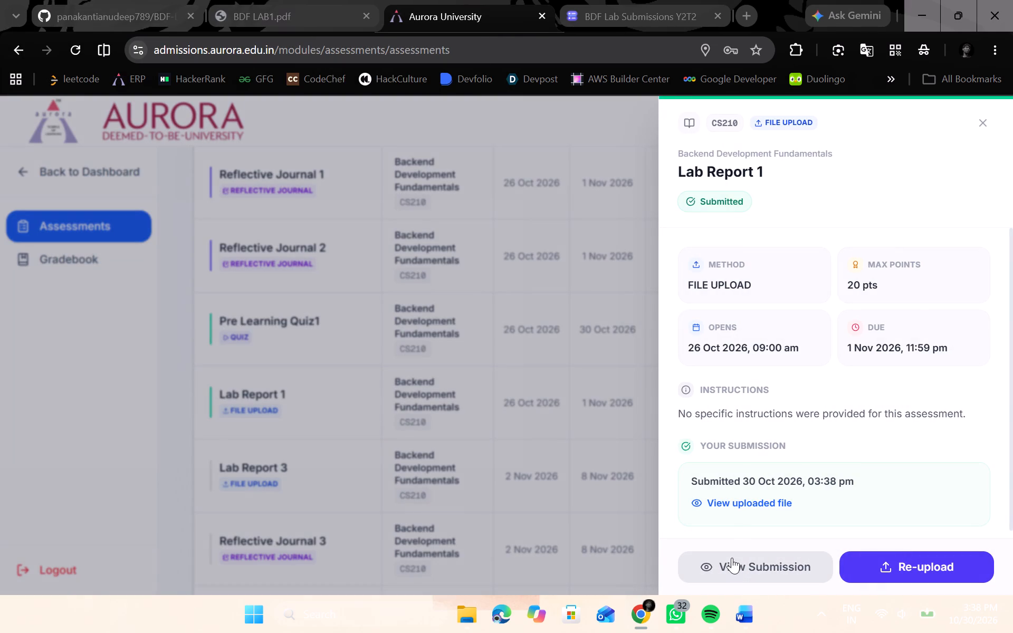
{"action": "left_click", "coordinate": [732, 558]}
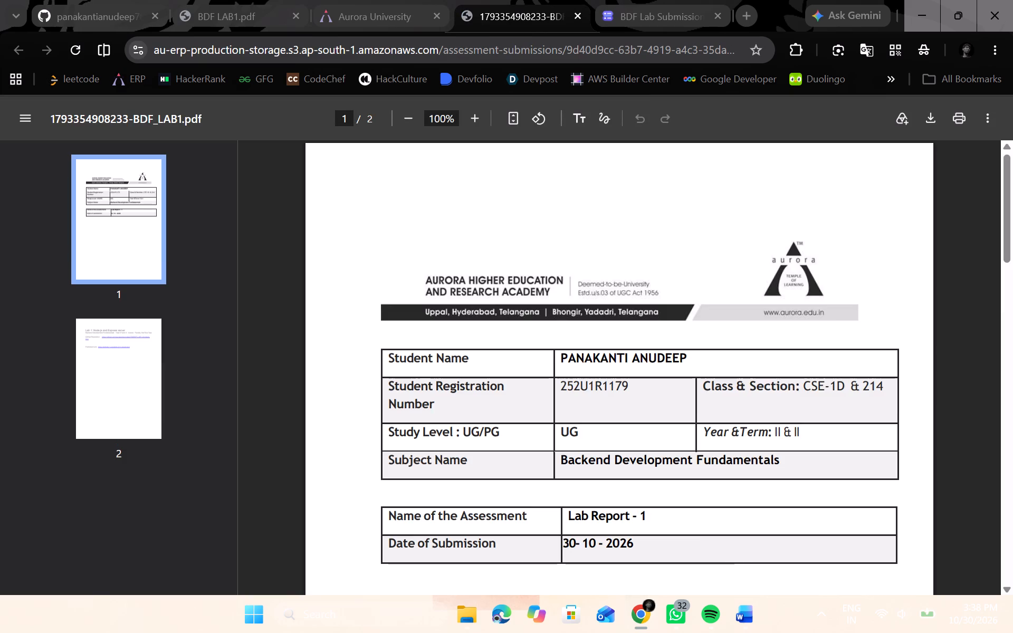
Check the submitted PDF's cover page details and the GitHub repository and published links on its second page.
{"action": "scroll", "coordinate": [614, 459], "scroll_direction": "down", "scroll_amount": 6}
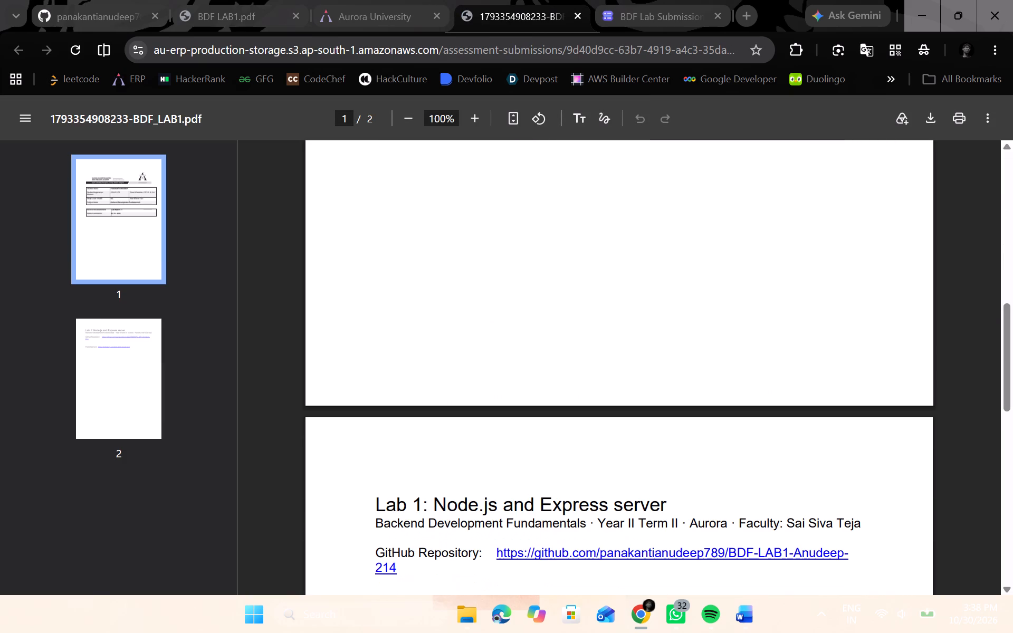
{"action": "scroll", "coordinate": [614, 459], "scroll_direction": "down", "scroll_amount": 1}
{"action": "left_click", "coordinate": [982, 616]}
{"action": "left_click", "coordinate": [982, 616]}
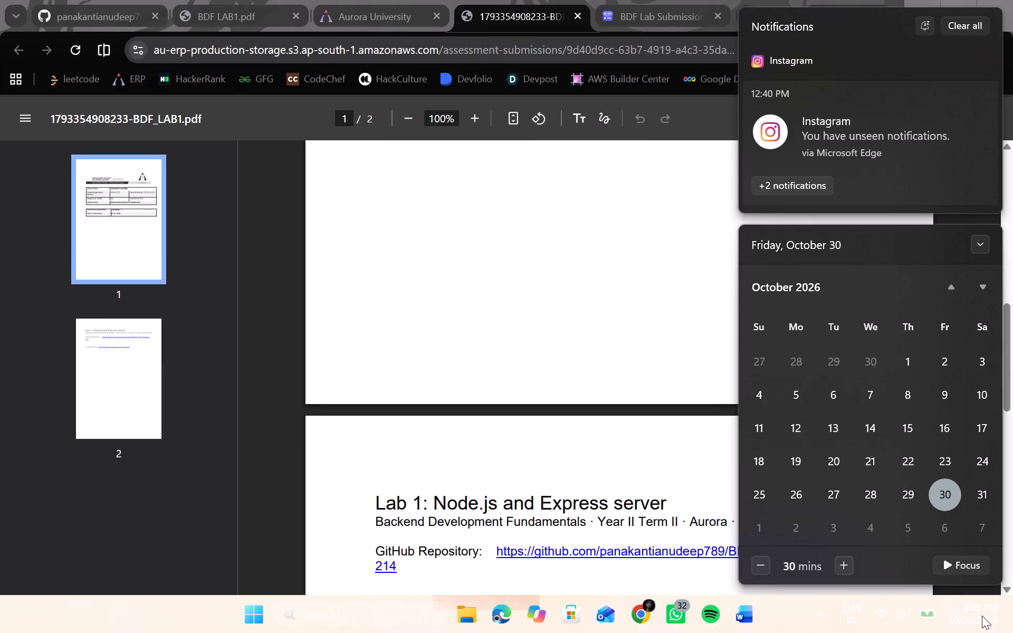
{"action": "scroll", "coordinate": [709, 486], "scroll_direction": "down", "scroll_amount": 2}
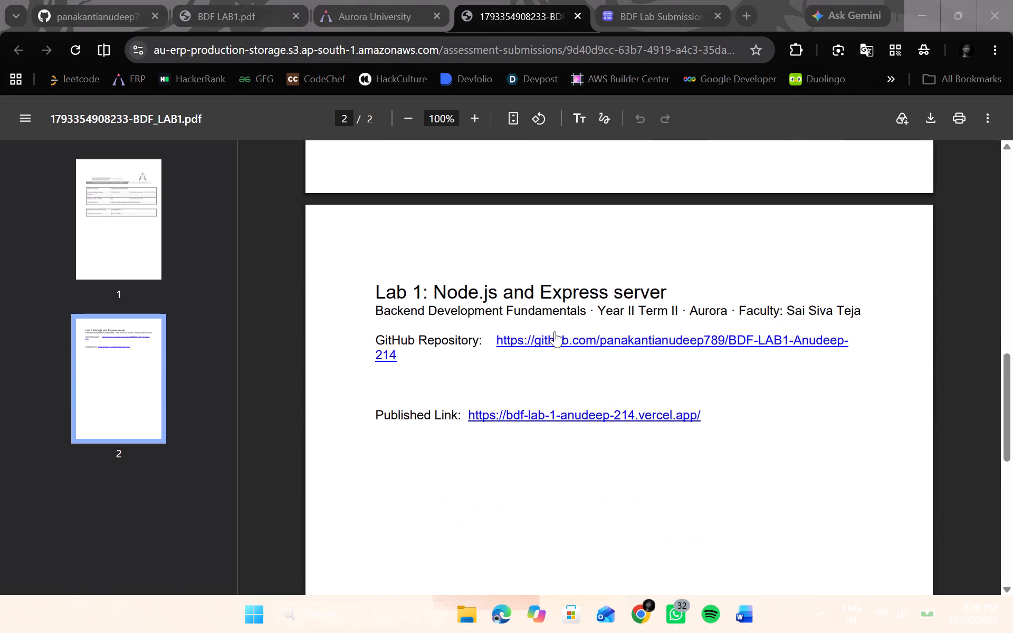
{"action": "scroll", "coordinate": [555, 329], "scroll_direction": "up", "scroll_amount": 6}
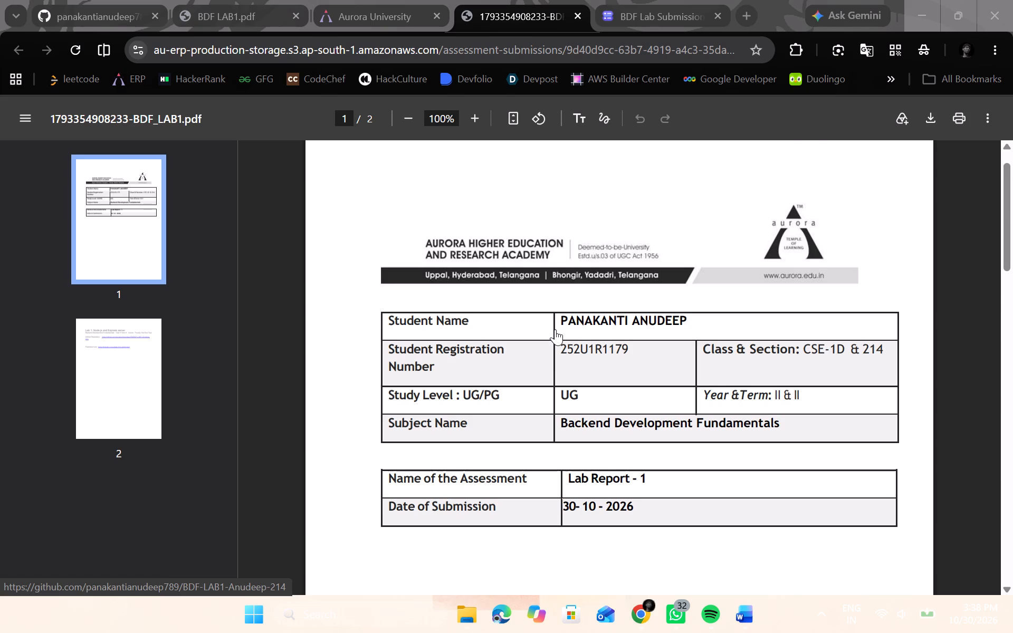
{"action": "scroll", "coordinate": [555, 329], "scroll_direction": "down", "scroll_amount": 1}
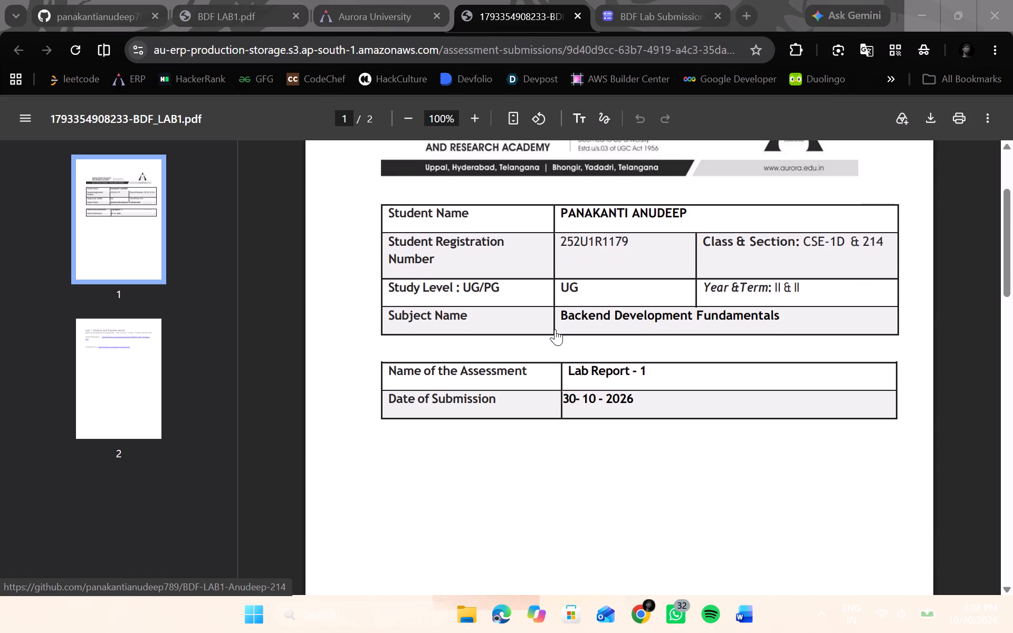
{"action": "scroll", "coordinate": [555, 329], "scroll_direction": "down", "scroll_amount": 6}
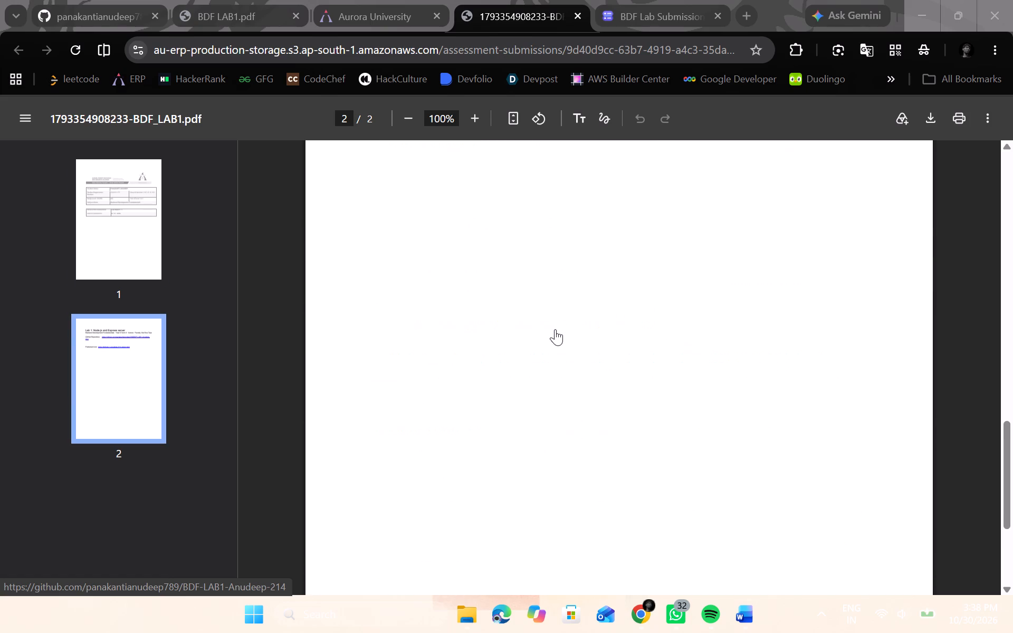
{"action": "scroll", "coordinate": [555, 329], "scroll_direction": "down", "scroll_amount": 3}
{"action": "scroll", "coordinate": [555, 329], "scroll_direction": "up", "scroll_amount": 3}
{"action": "scroll", "coordinate": [555, 329], "scroll_direction": "down", "scroll_amount": 1}
{"action": "scroll", "coordinate": [555, 329], "scroll_direction": "up", "scroll_amount": 1}
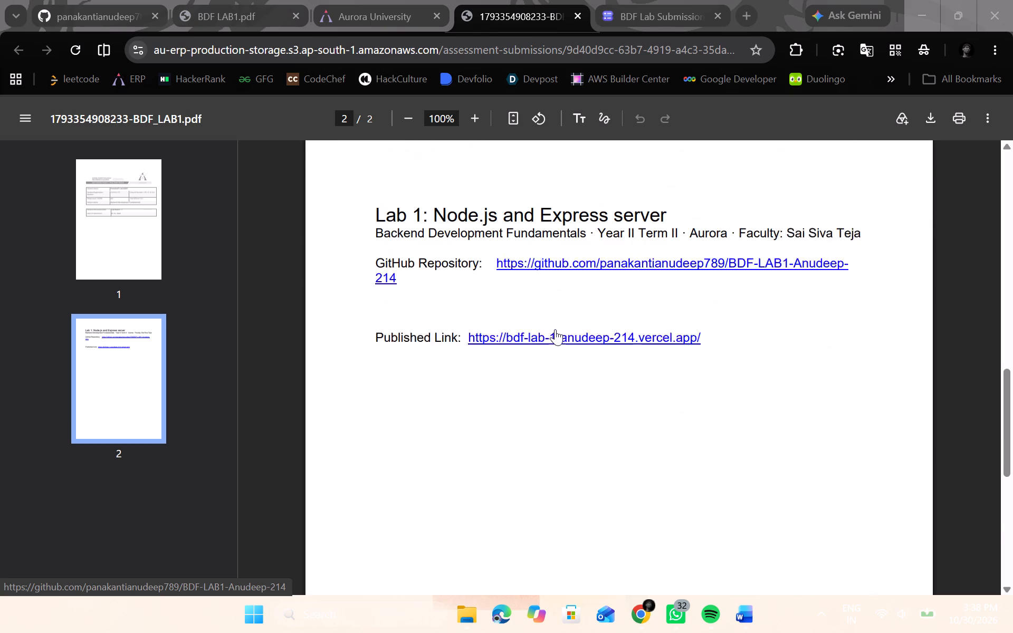
{"action": "scroll", "coordinate": [555, 329], "scroll_direction": "up", "scroll_amount": 3}
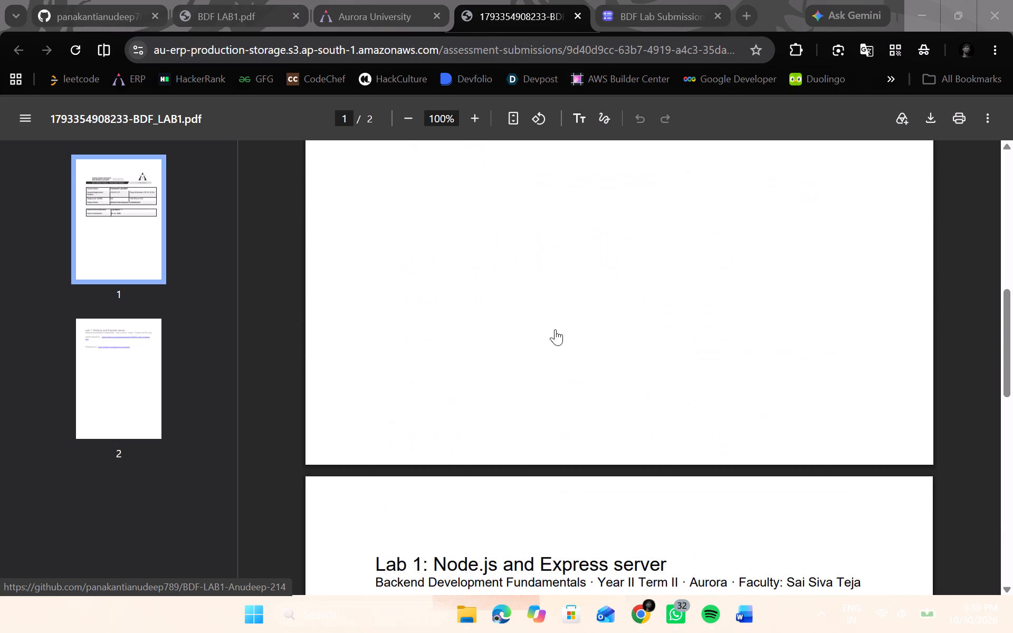
{"action": "scroll", "coordinate": [555, 329], "scroll_direction": "down", "scroll_amount": 1}
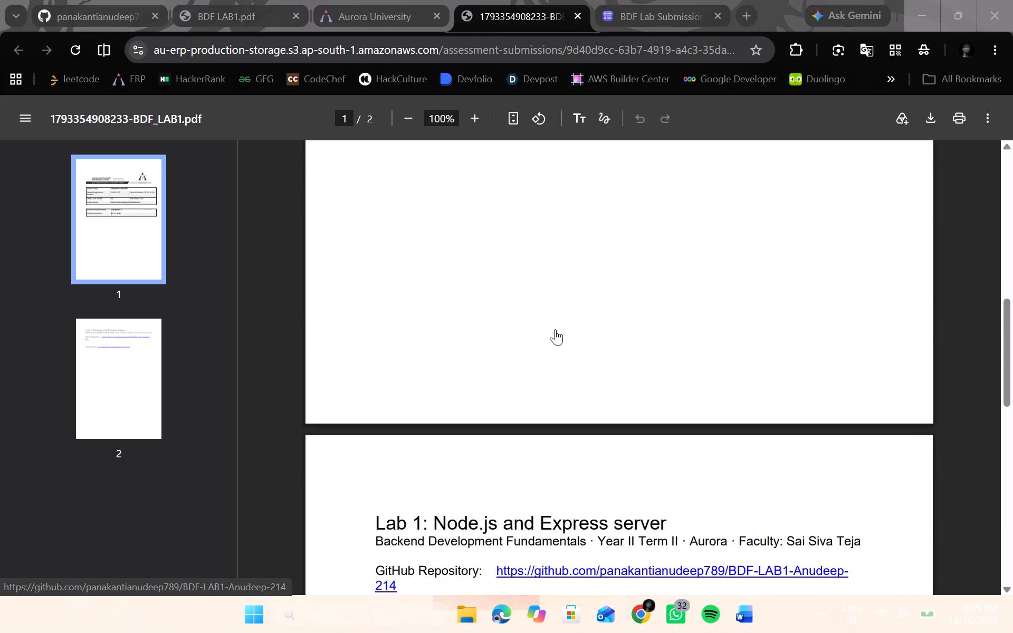
{"action": "scroll", "coordinate": [555, 329], "scroll_direction": "down", "scroll_amount": 1}
{"action": "scroll", "coordinate": [555, 329], "scroll_direction": "up", "scroll_amount": 6}
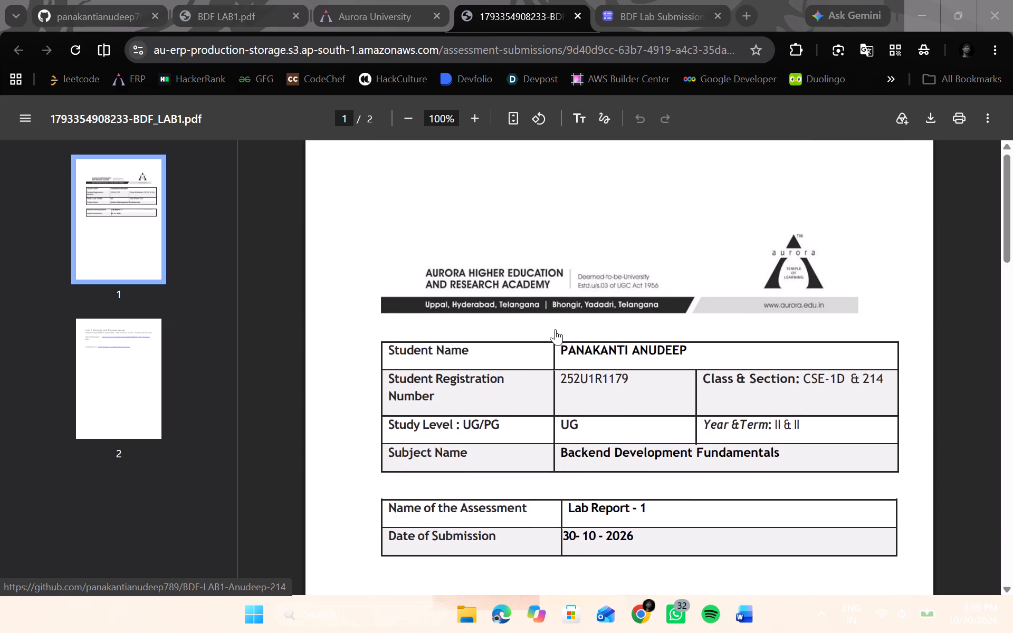
{"action": "scroll", "coordinate": [555, 329], "scroll_direction": "up", "scroll_amount": 1}
Close the BDF Lab Submissions Y2T2 form's confirmation page.
{"action": "left_click", "coordinate": [611, 1]}
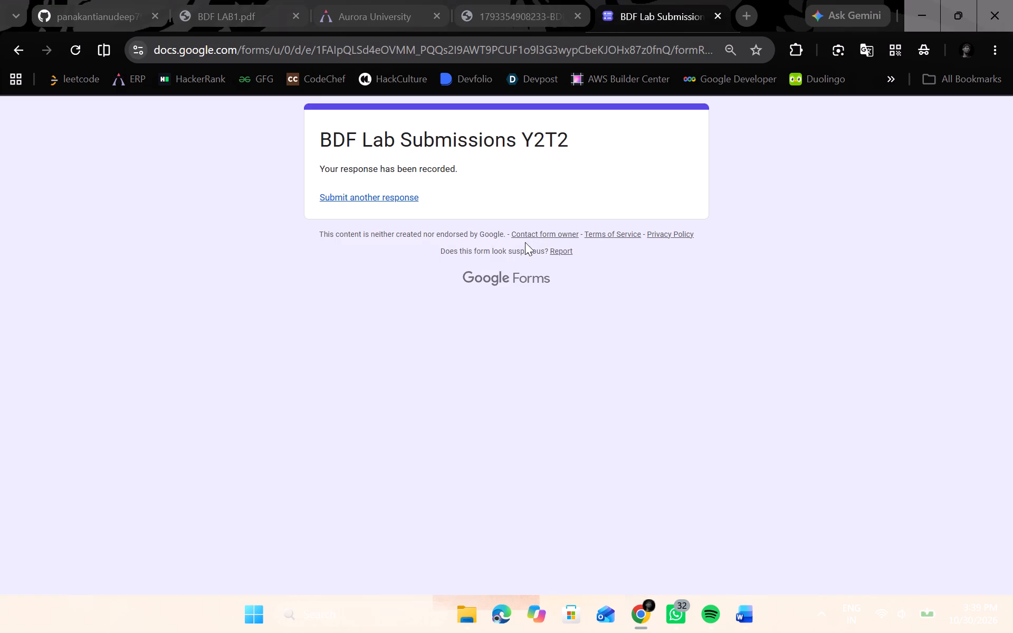
{"action": "left_click", "coordinate": [721, 17]}
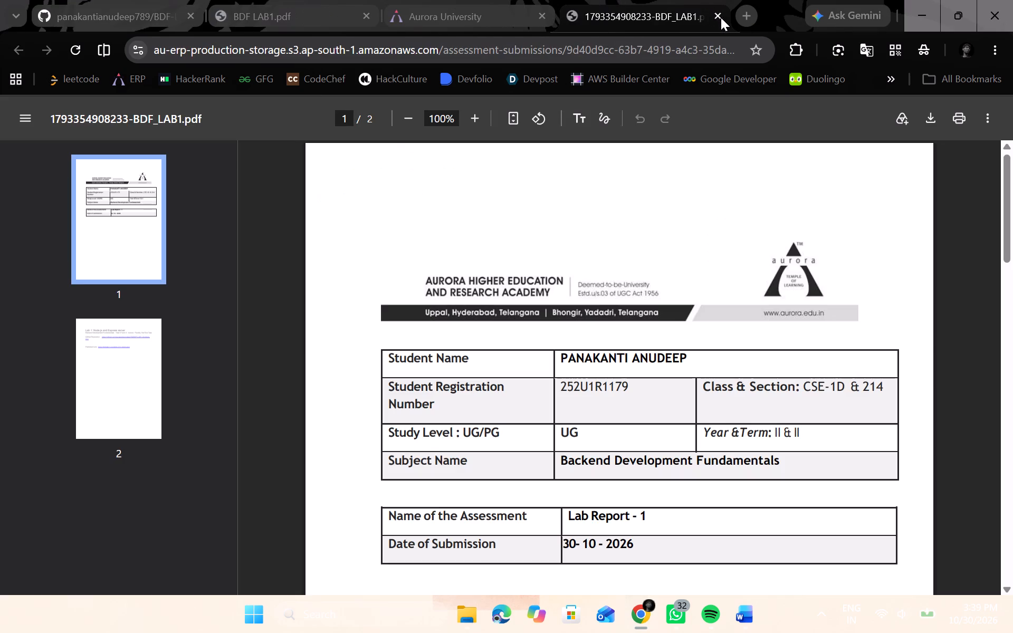
Look through both pages of the submitted Lab Report 1 PDF once more and close it.
{"action": "scroll", "coordinate": [590, 365], "scroll_direction": "down", "scroll_amount": 2}
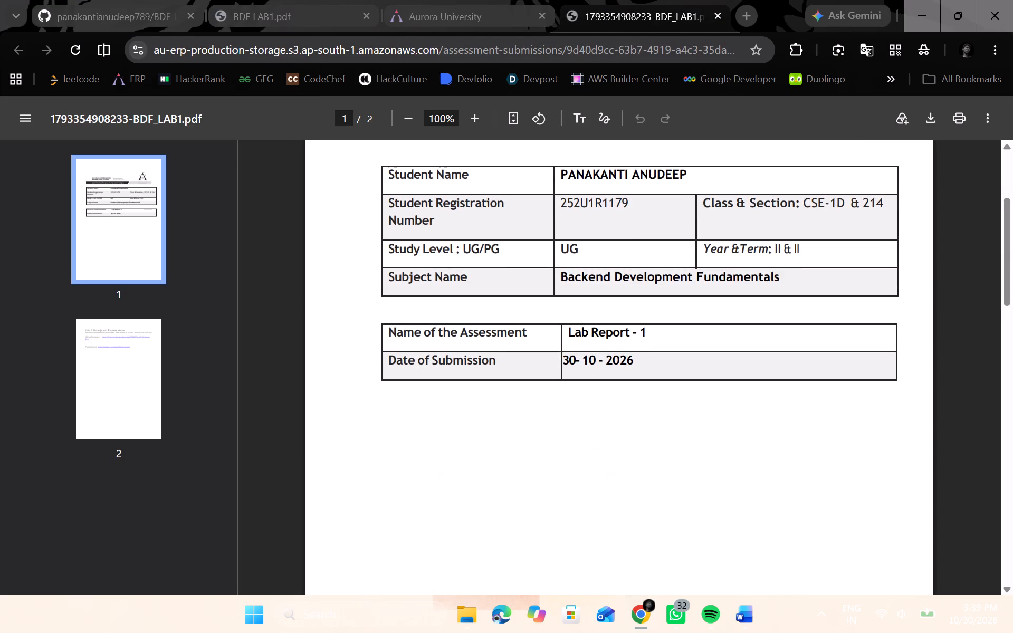
{"action": "scroll", "coordinate": [590, 365], "scroll_direction": "down", "scroll_amount": 4}
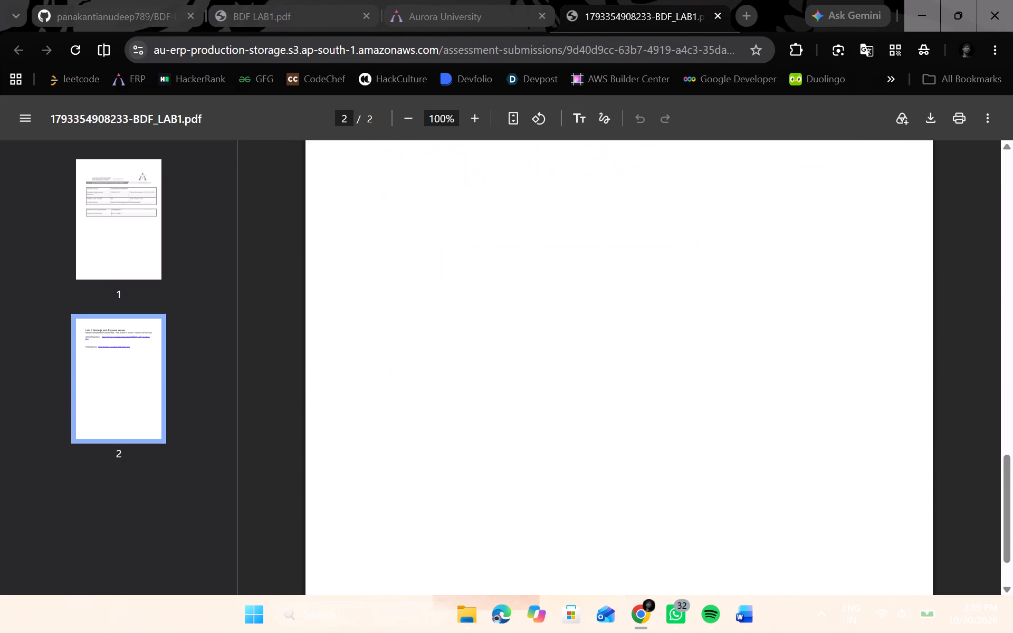
{"action": "scroll", "coordinate": [590, 365], "scroll_direction": "down", "scroll_amount": 1}
{"action": "scroll", "coordinate": [590, 365], "scroll_direction": "up", "scroll_amount": 6}
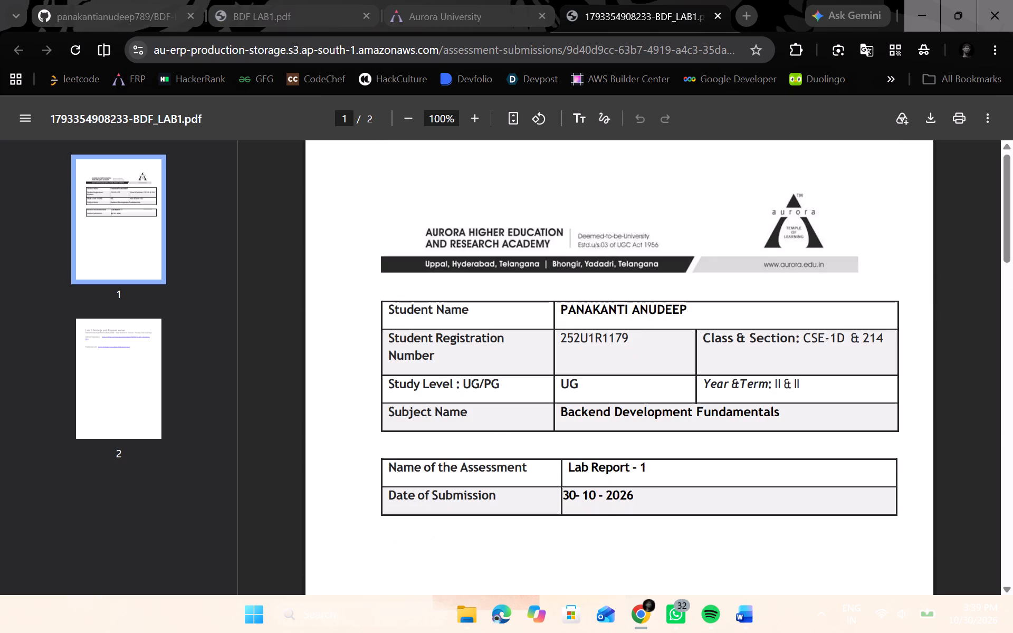
{"action": "key", "text": "ctrl+w"}
Close the Lab Report 1 details and return to the Assessments page with the subject cards.
{"action": "left_click", "coordinate": [402, 233]}
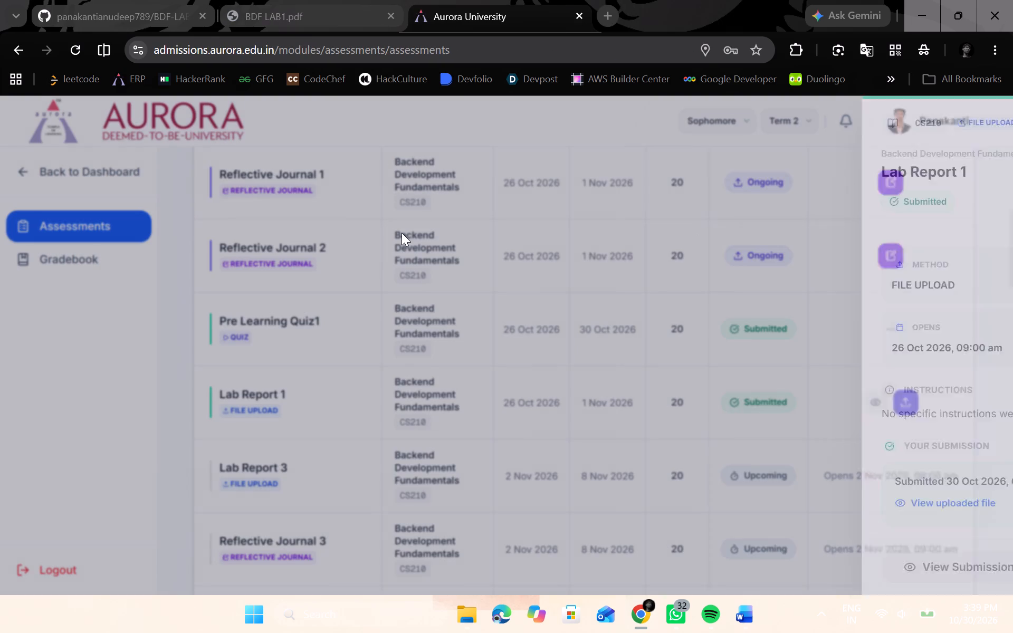
{"action": "scroll", "coordinate": [360, 342], "scroll_direction": "up", "scroll_amount": 3}
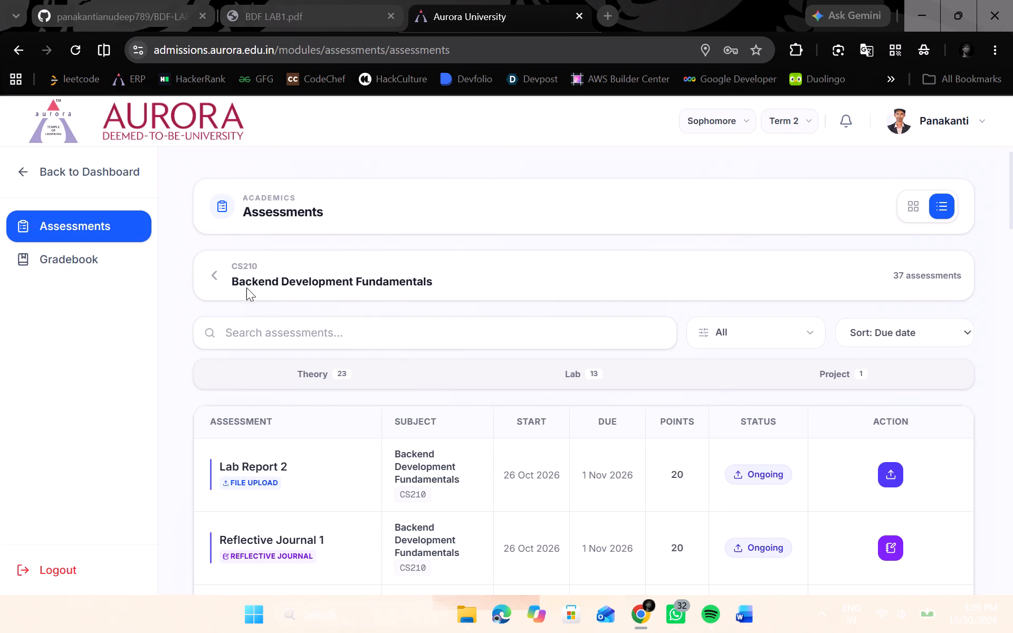
{"action": "left_click", "coordinate": [211, 275]}
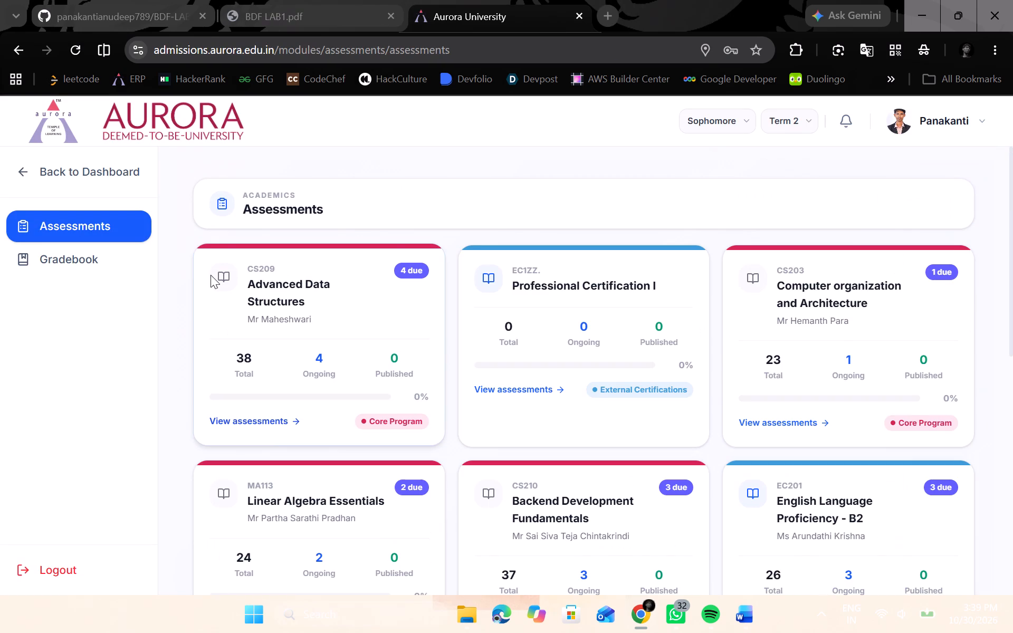
Look through the local BDF LAB1.pdf copy and close it.
{"action": "left_click", "coordinate": [360, 5]}
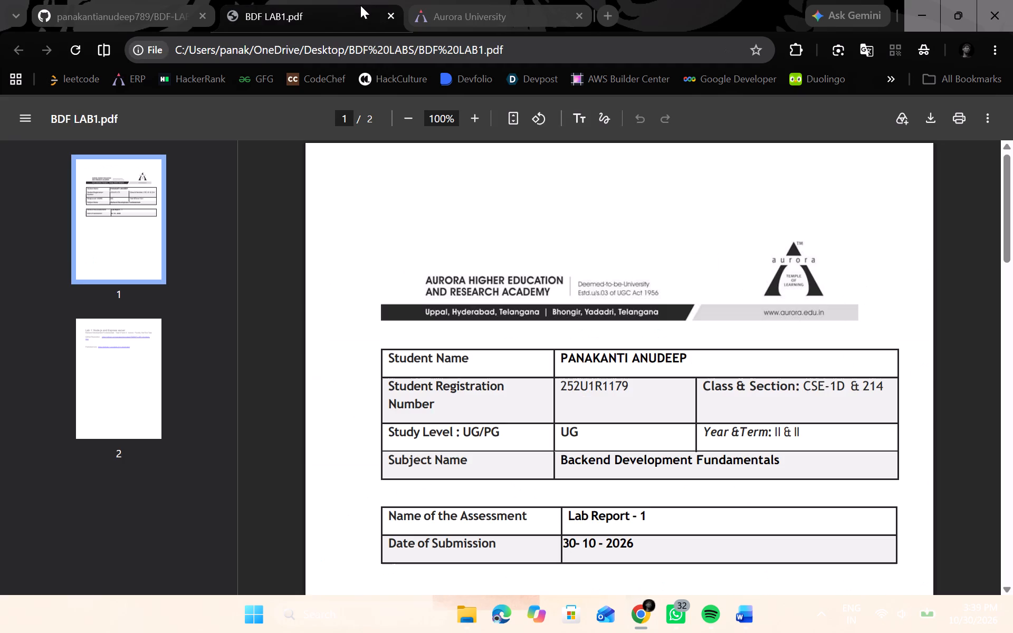
{"action": "scroll", "coordinate": [554, 394], "scroll_direction": "down", "scroll_amount": 7}
{"action": "scroll", "coordinate": [554, 394], "scroll_direction": "up", "scroll_amount": 1}
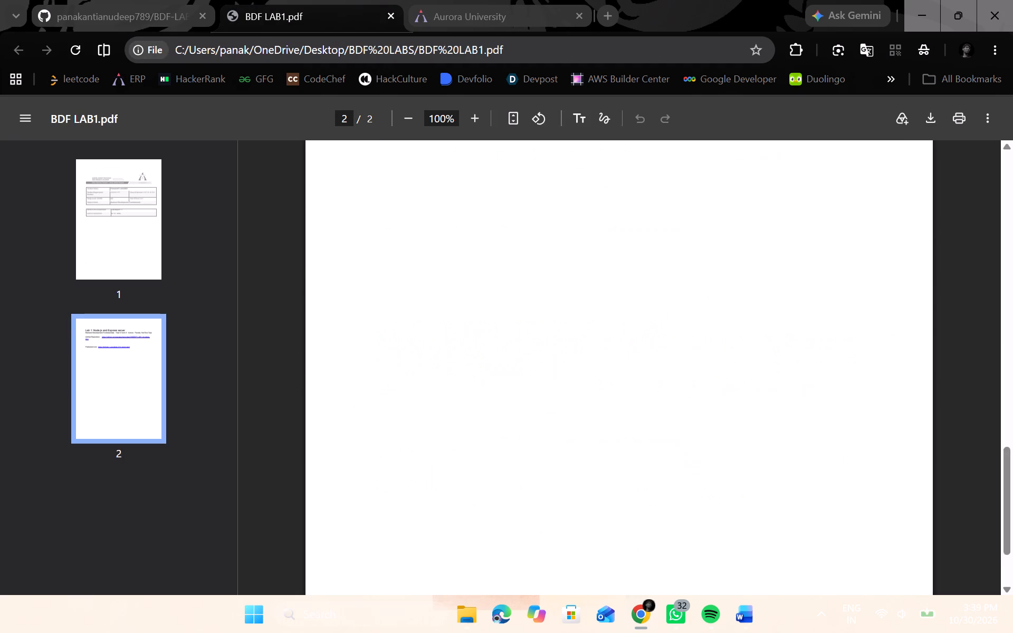
{"action": "scroll", "coordinate": [554, 394], "scroll_direction": "up", "scroll_amount": 1}
{"action": "key", "text": "ctrl+w"}
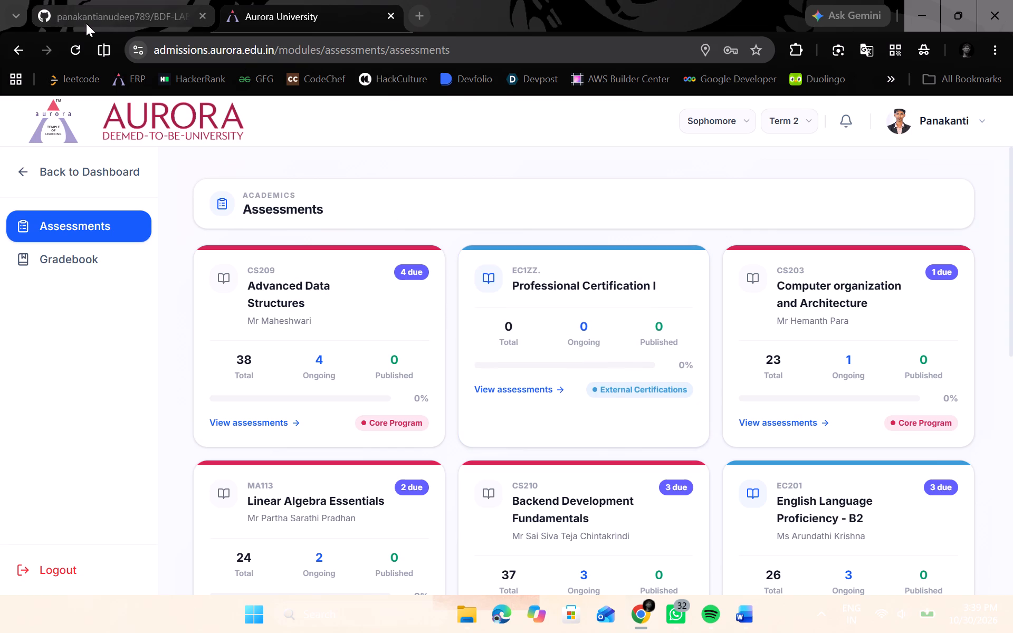
Switch to the BDF-LAB1 GitHub repository and review its root files and README, including the student details and live link.
{"action": "left_click", "coordinate": [86, 23]}
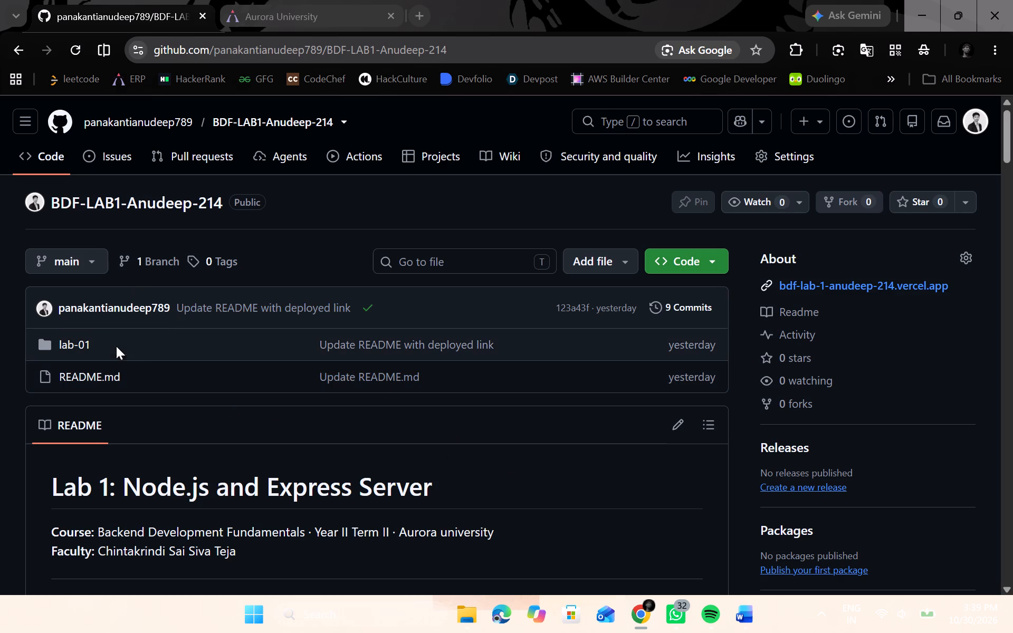
{"action": "scroll", "coordinate": [137, 356], "scroll_direction": "down", "scroll_amount": 2}
{"action": "scroll", "coordinate": [313, 394], "scroll_direction": "down", "scroll_amount": 1}
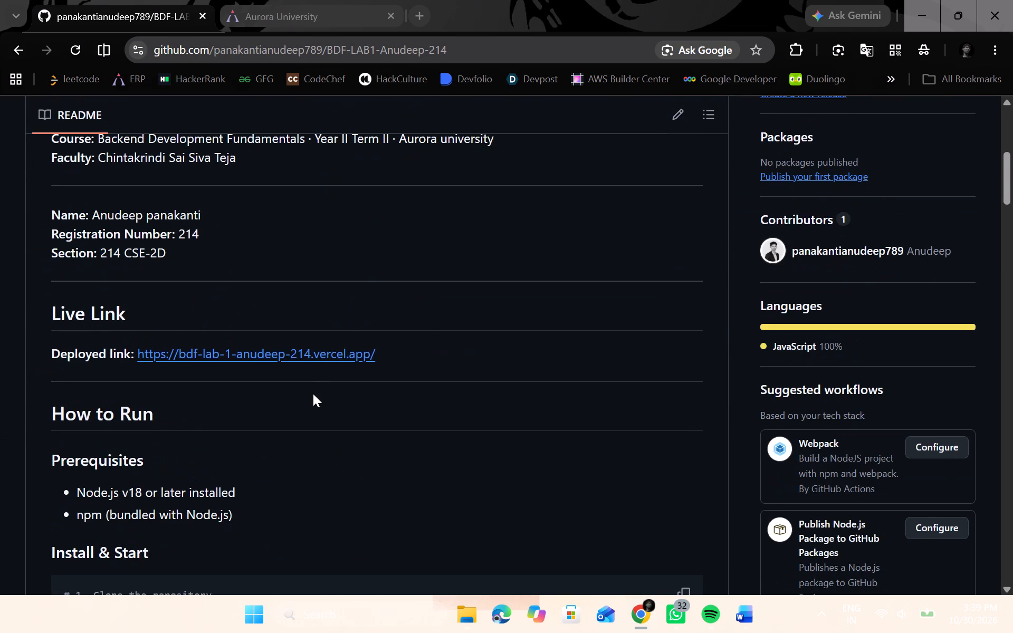
{"action": "scroll", "coordinate": [313, 394], "scroll_direction": "up", "scroll_amount": 3}
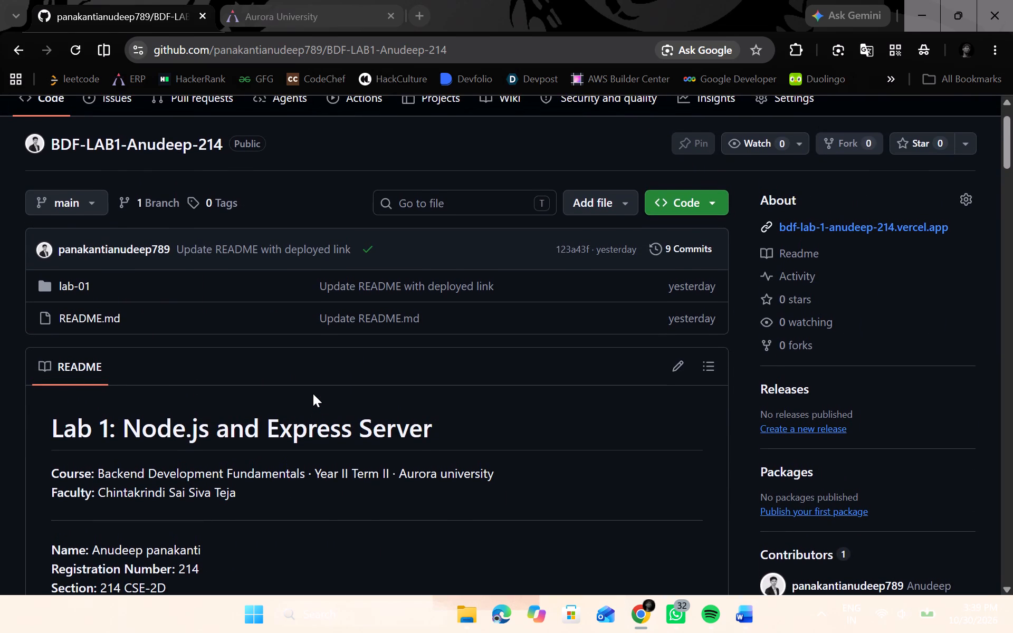
{"action": "scroll", "coordinate": [152, 376], "scroll_direction": "down", "scroll_amount": 1}
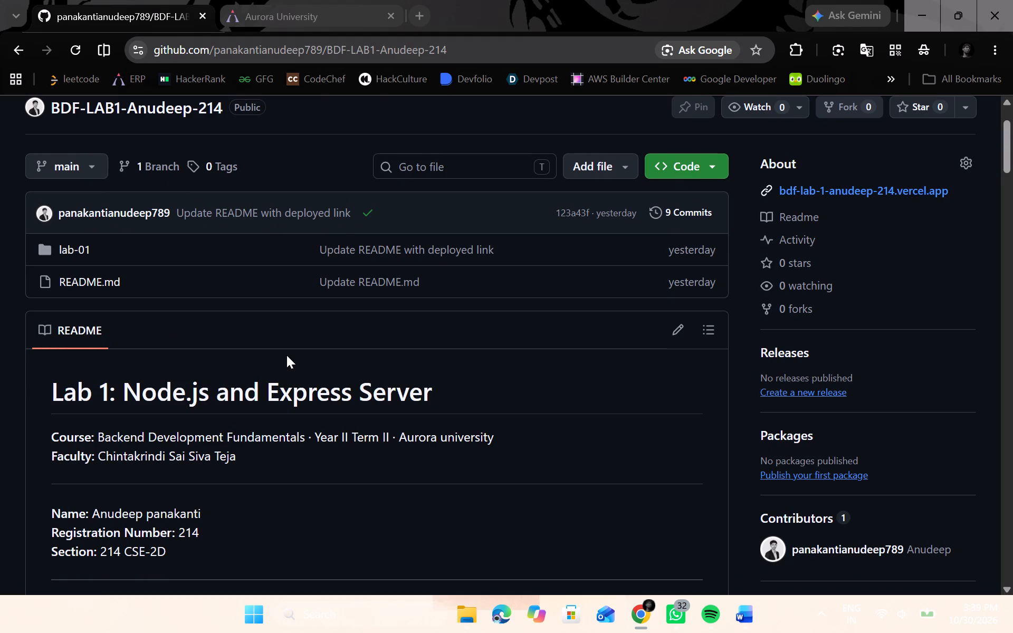
{"action": "scroll", "coordinate": [286, 355], "scroll_direction": "down", "scroll_amount": 1}
{"action": "scroll", "coordinate": [286, 355], "scroll_direction": "up", "scroll_amount": 1}
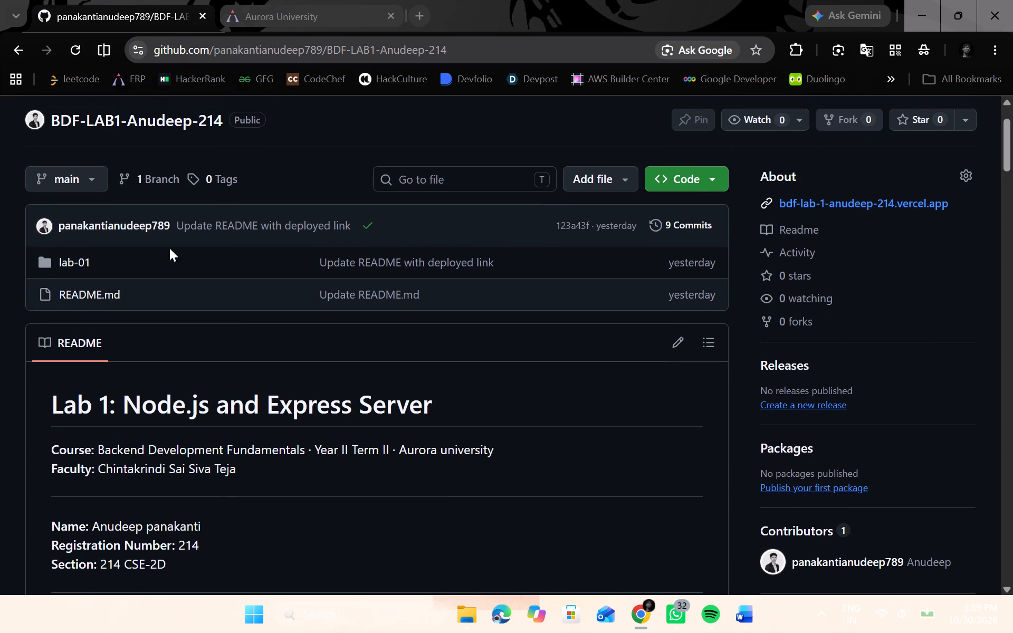
Open the repository's lab-01 folder and examine its list of files.
{"action": "left_click", "coordinate": [79, 263]}
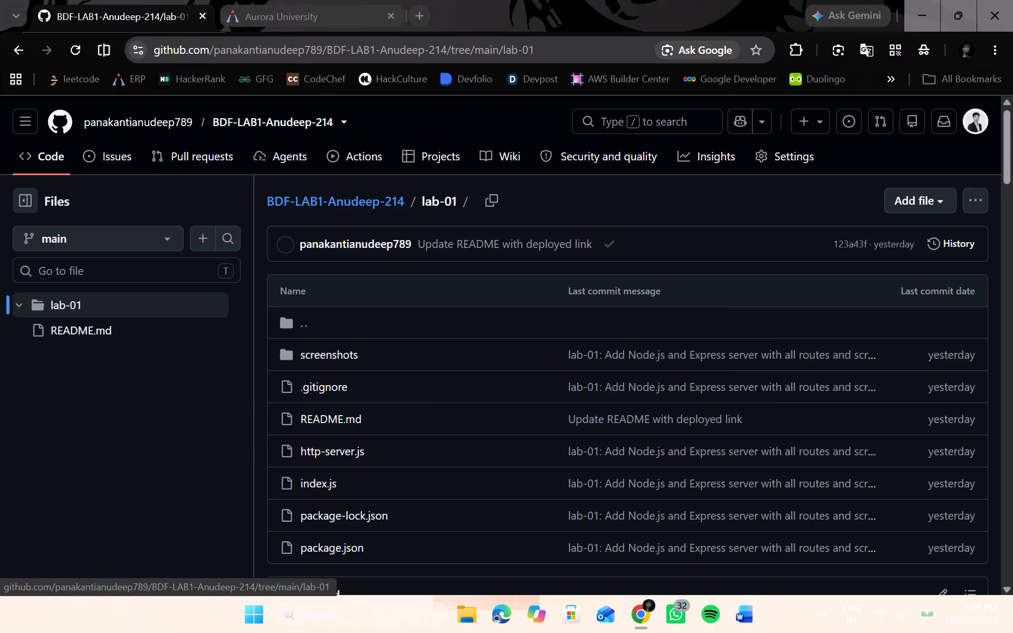
{"action": "scroll", "coordinate": [319, 300], "scroll_direction": "down", "scroll_amount": 1}
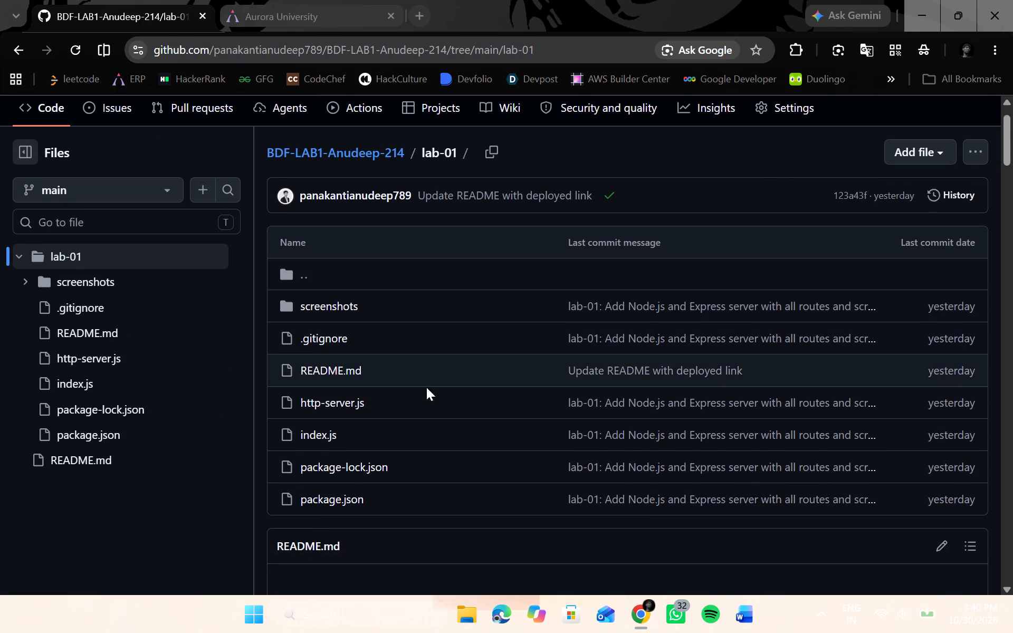
{"action": "scroll", "coordinate": [368, 313], "scroll_direction": "down", "scroll_amount": 1}
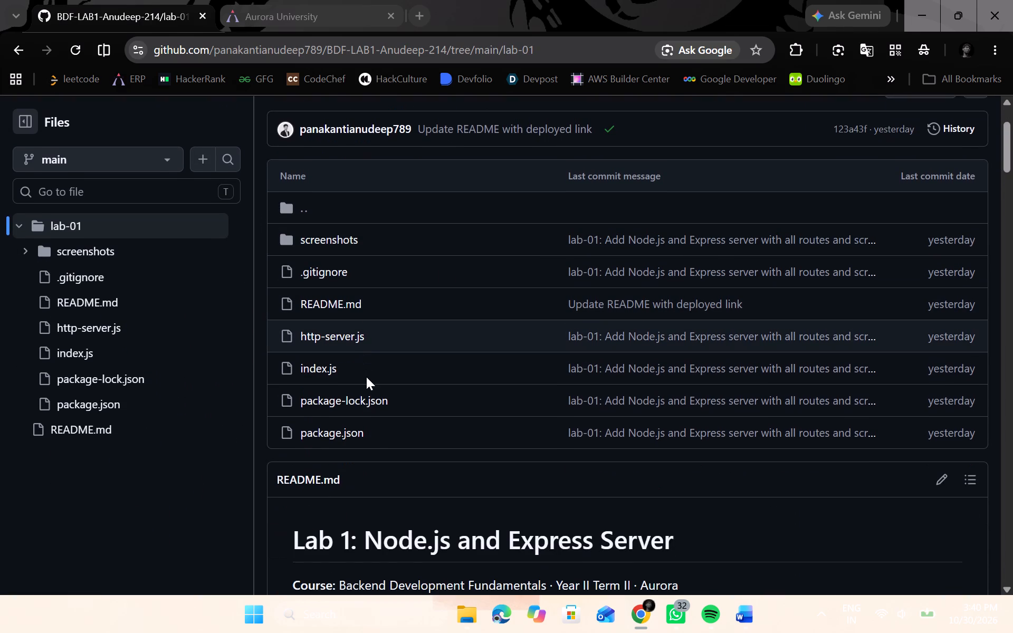